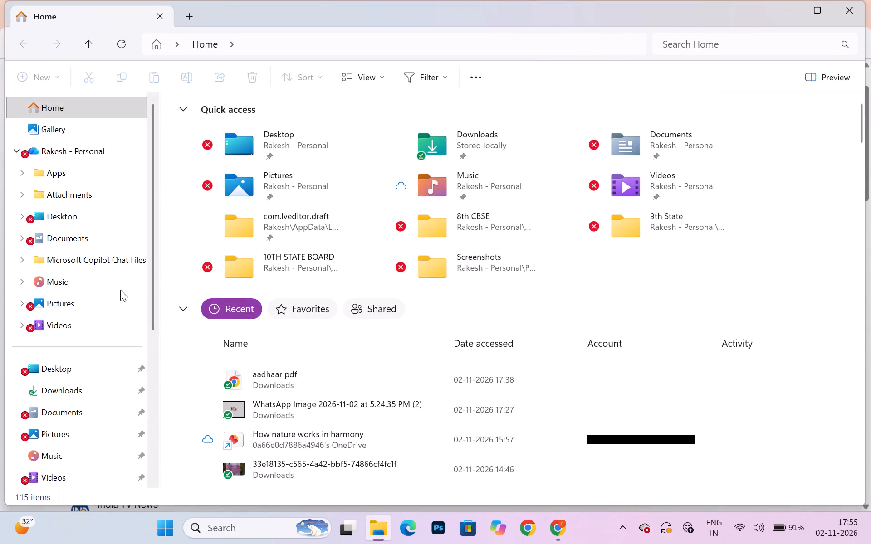
click(69, 216)
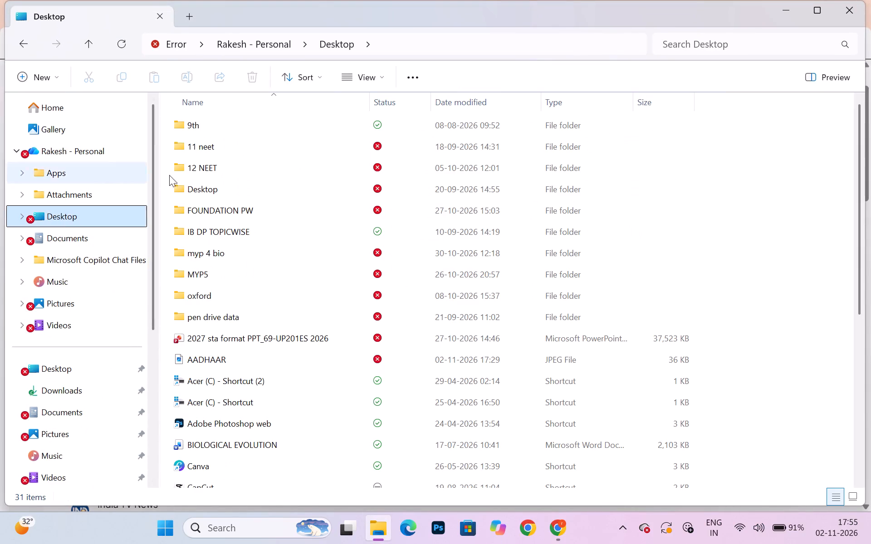
double_click(269, 212)
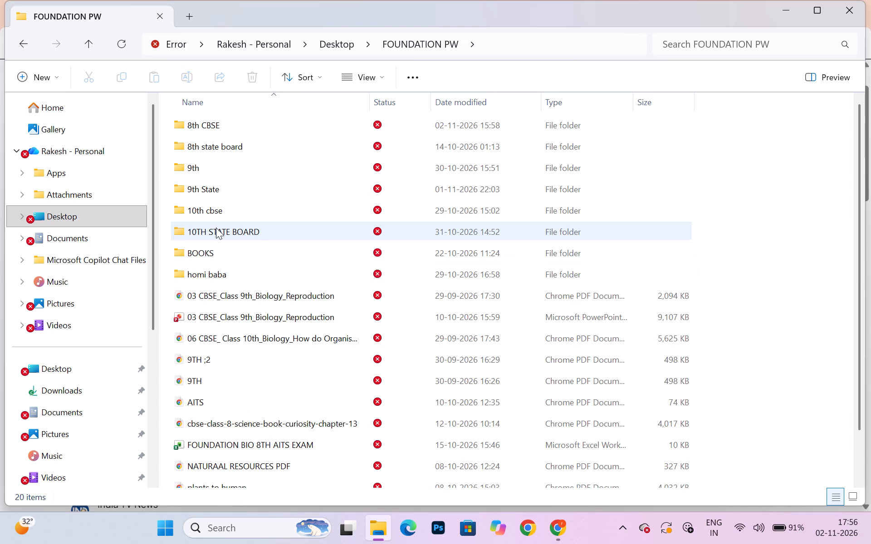
double_click(207, 164)
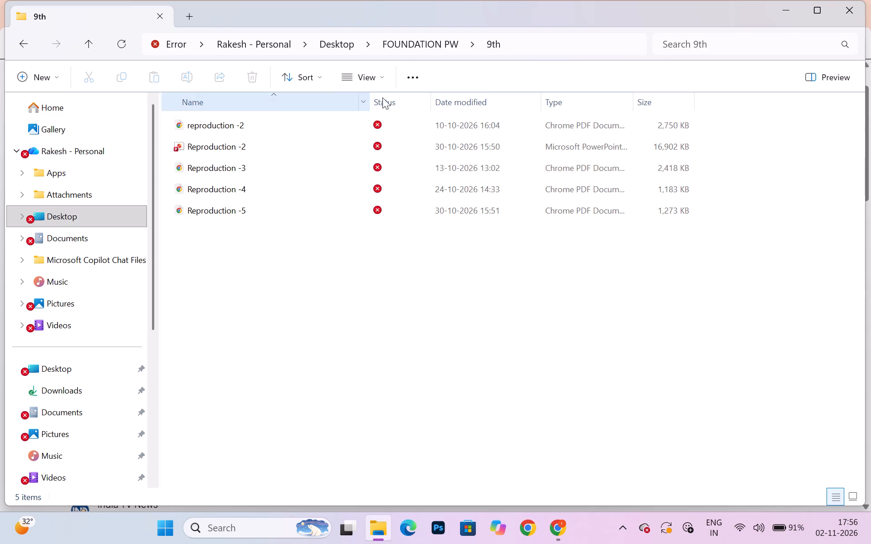
click(411, 43)
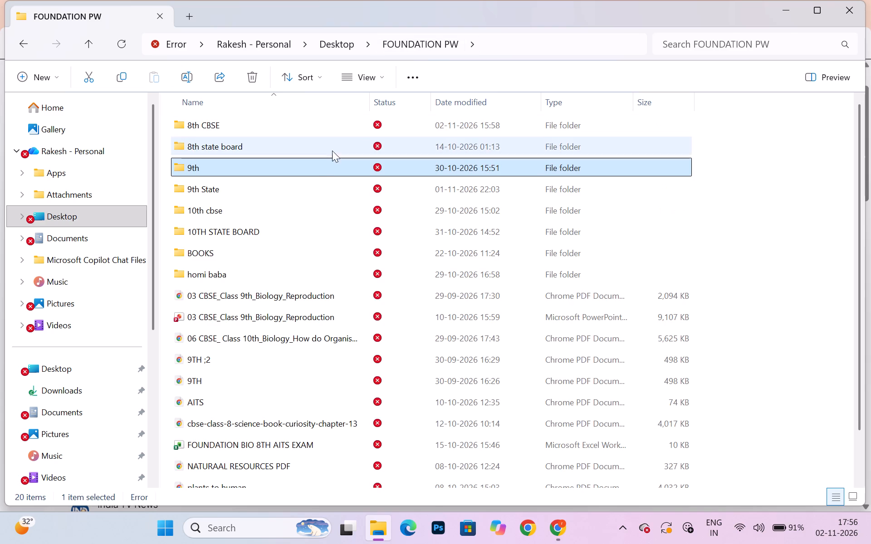
double_click(316, 184)
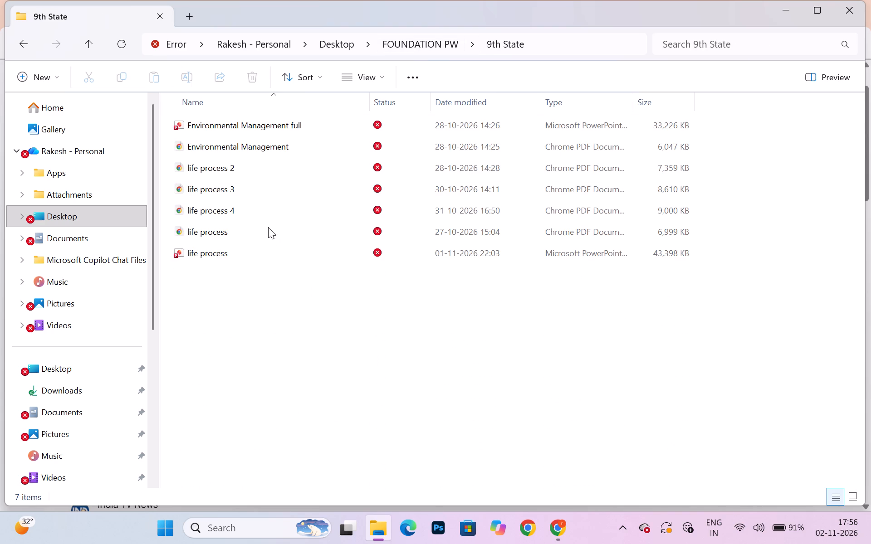
double_click(256, 251)
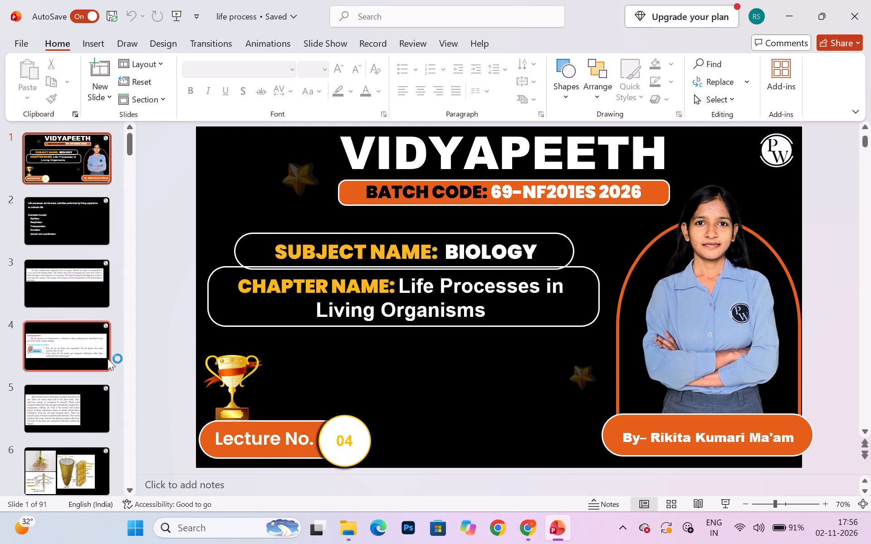
Set the lecture number on the title slide to 05.
click(353, 443)
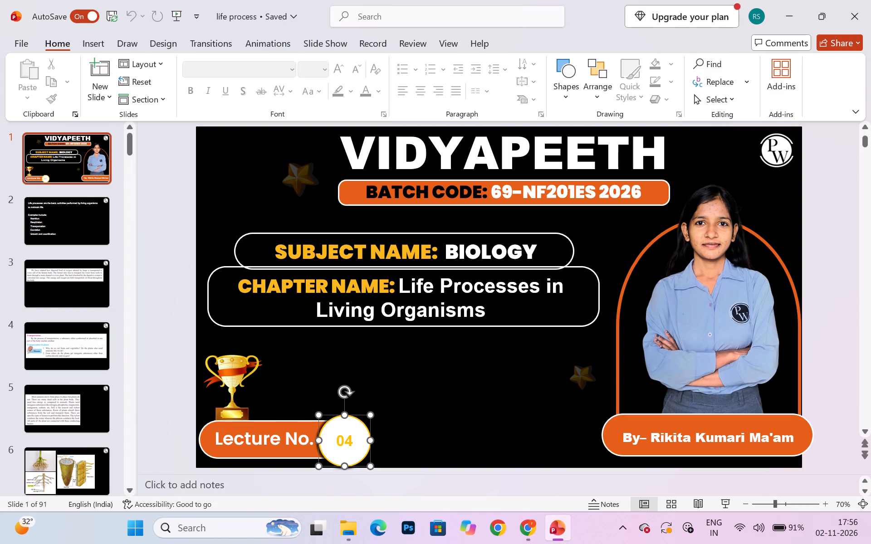
click(348, 440)
key(Right)
key(BackSpace)
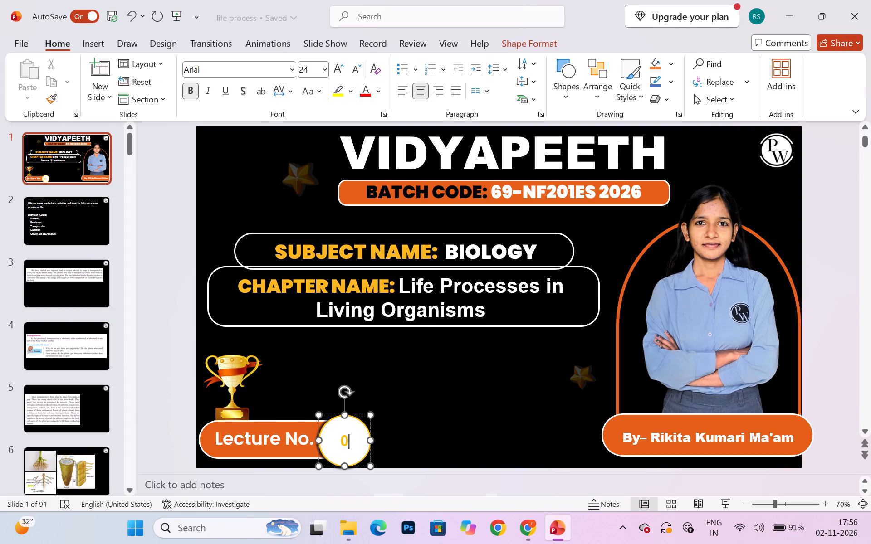
key(5)
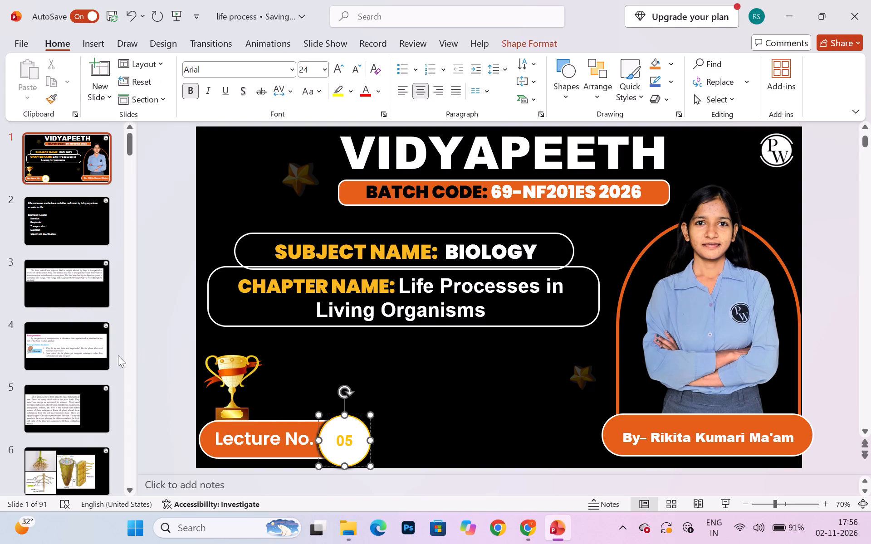
Look through the slide deck and examine the kidney, urine composition and dialysis slides, 56 to 58.
scroll(97, 355, down, 5)
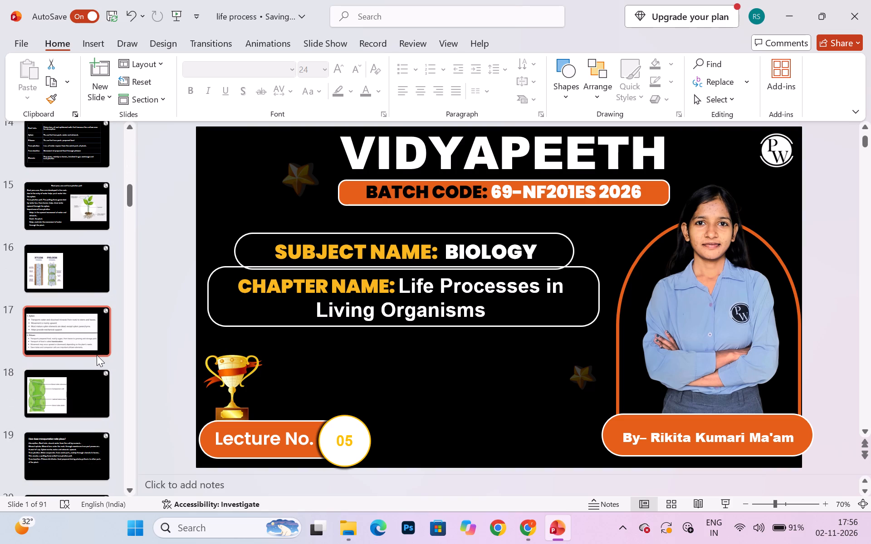
scroll(97, 355, down, 16)
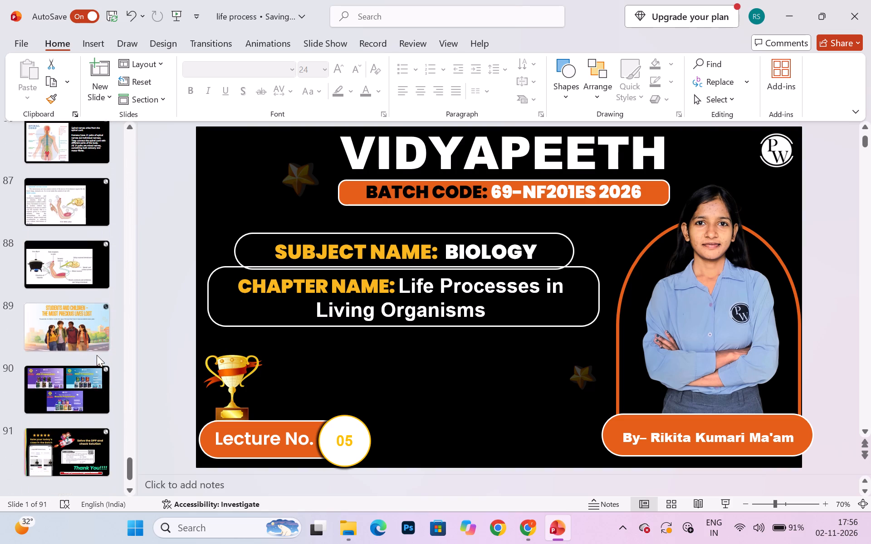
scroll(97, 355, up, 6)
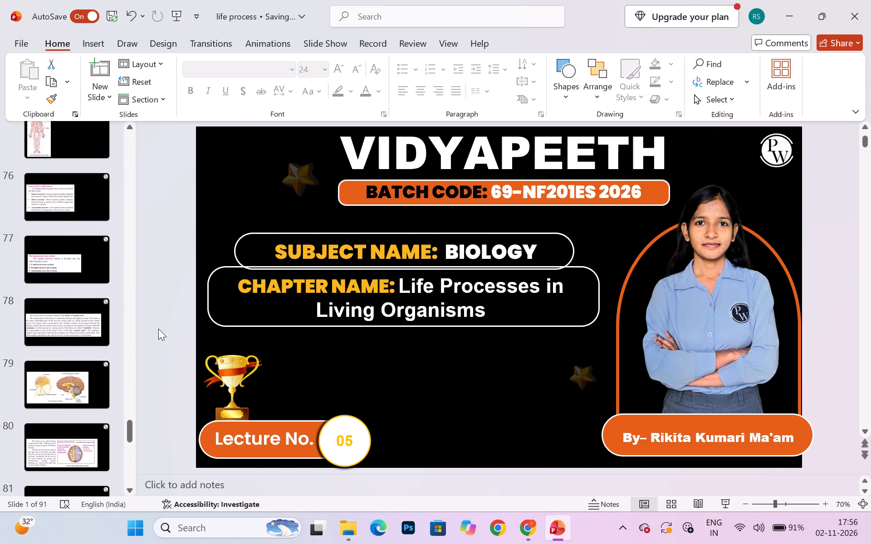
scroll(106, 174, up, 4)
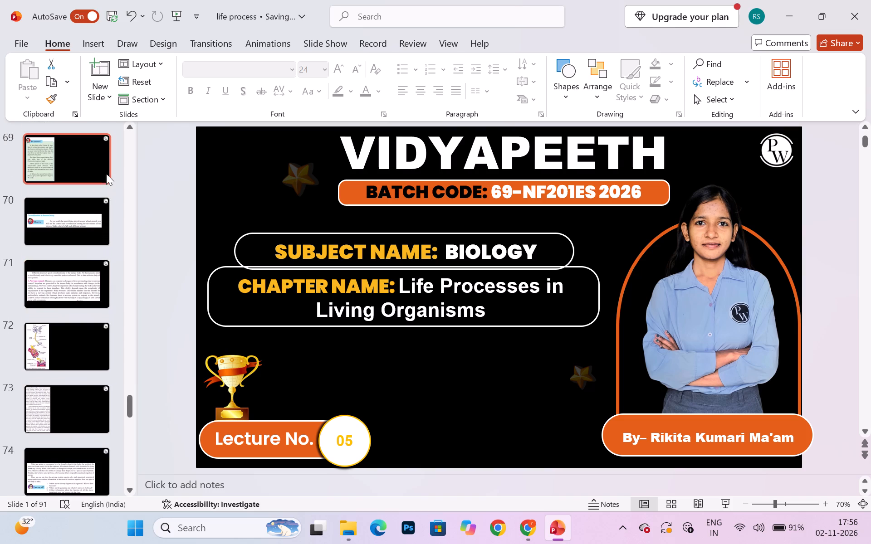
scroll(106, 174, up, 5)
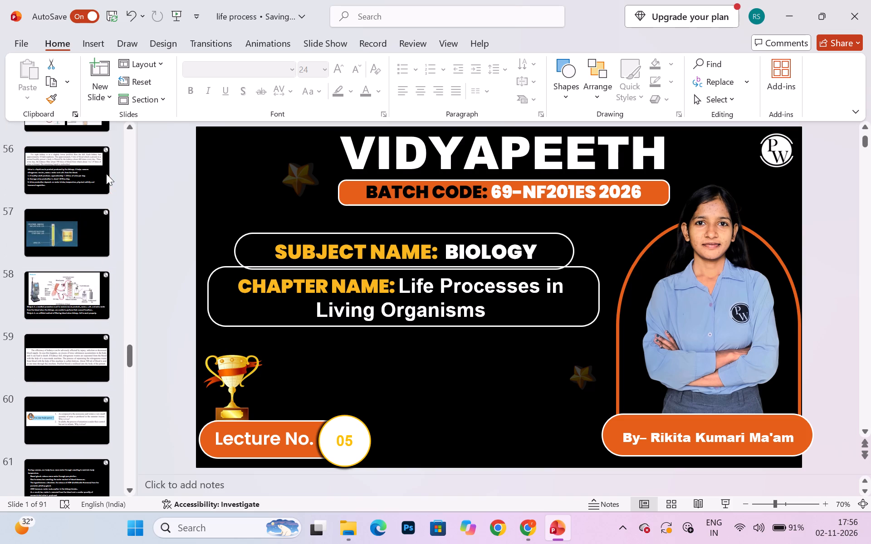
scroll(99, 225, up, 1)
click(75, 271)
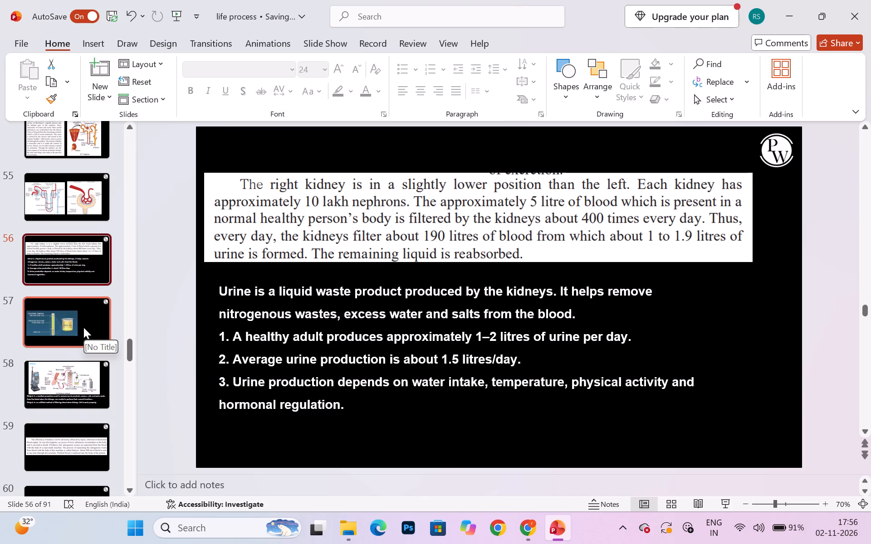
click(83, 327)
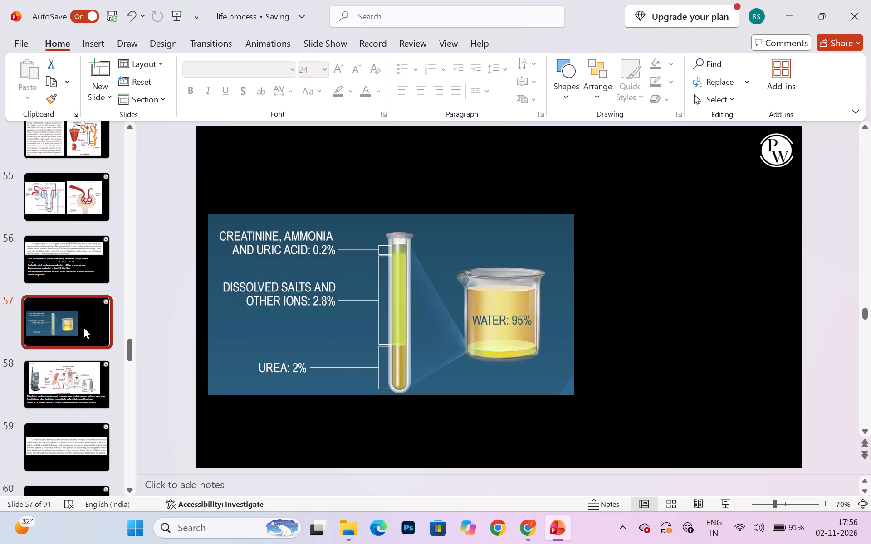
click(68, 273)
click(76, 305)
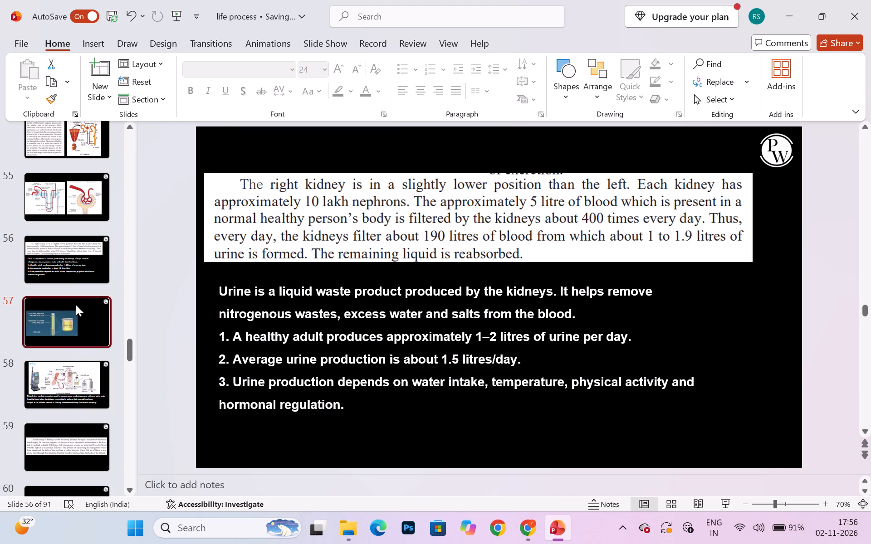
click(74, 368)
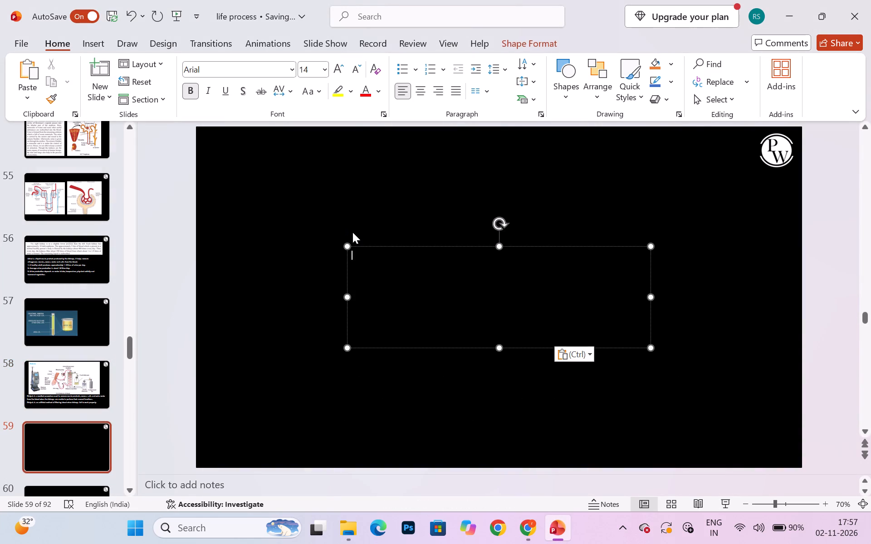
Change the font colour of all the pasted text on the new slide to white.
key(ctrl+a)
drag(376, 93, 370, 160)
click(370, 160)
Make all the text in the "Why is dialysis required?" text box on slide 59 bold.
click(392, 281)
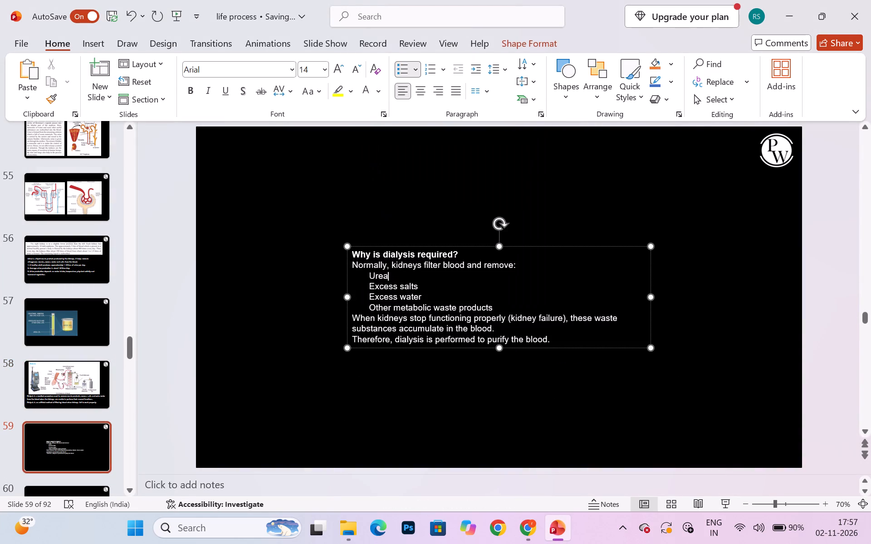
key(ctrl+a)
click(192, 90)
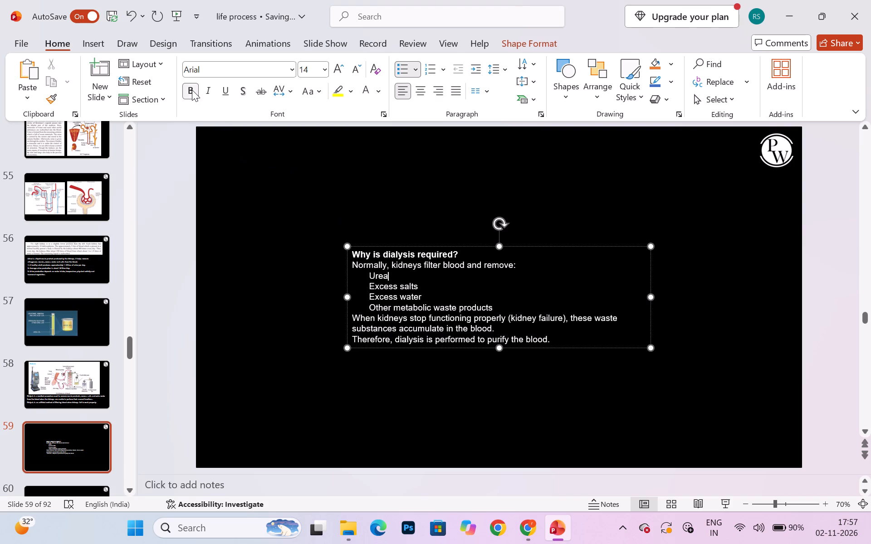
click(192, 90)
click(399, 271)
key(ctrl+a)
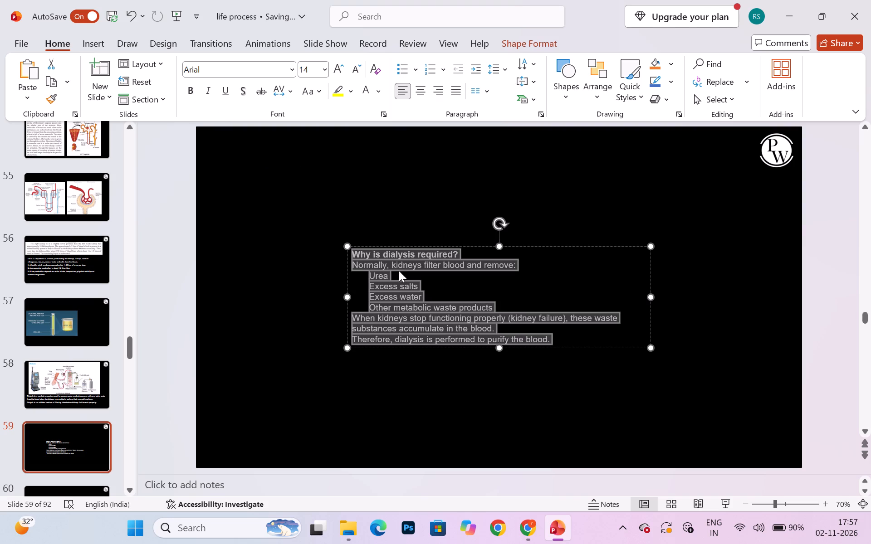
click(188, 97)
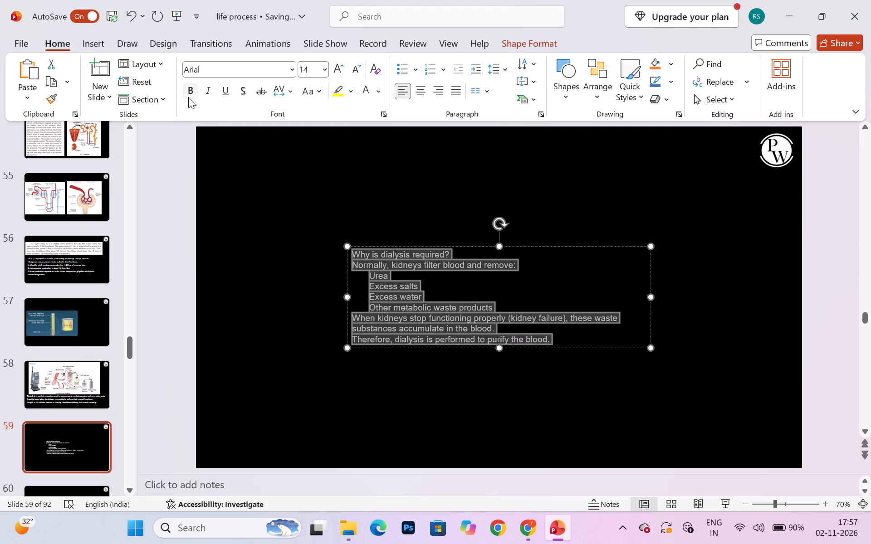
click(188, 92)
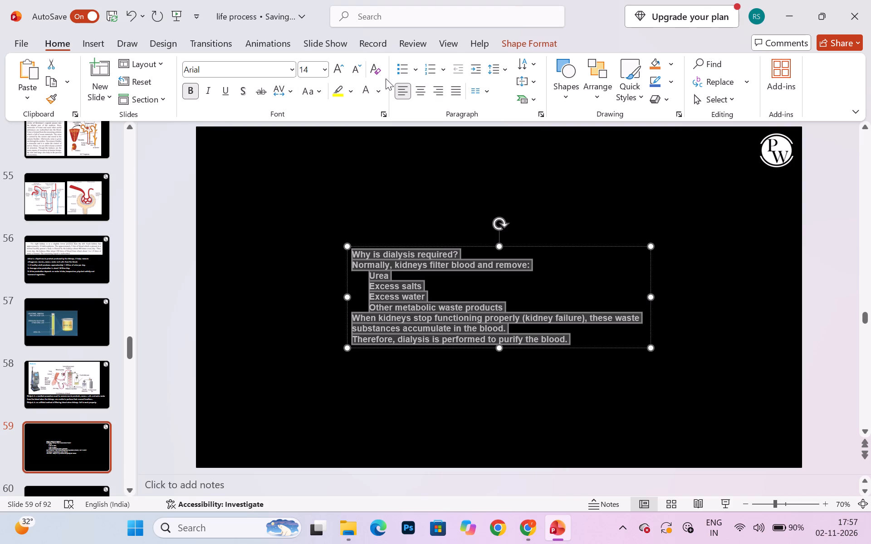
Set the line spacing of the dialysis text to 1.5 and its font size to 20.
click(378, 97)
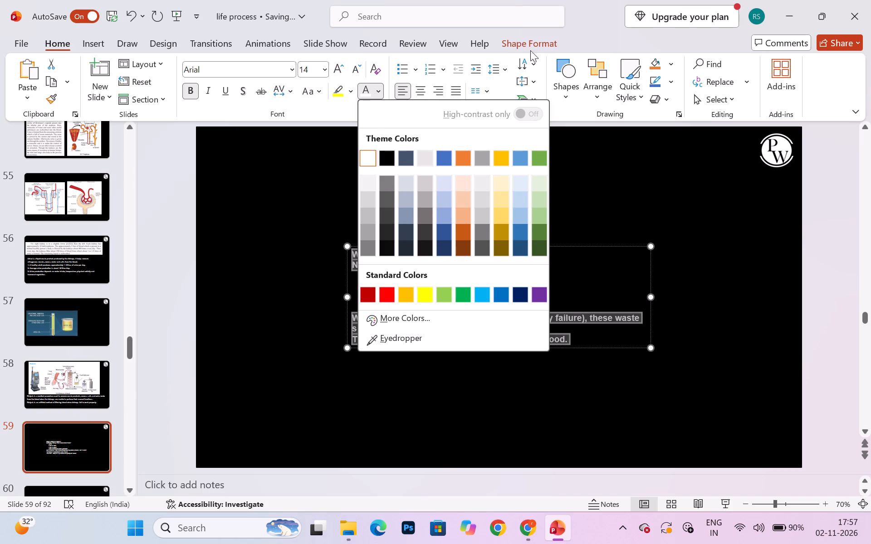
click(501, 65)
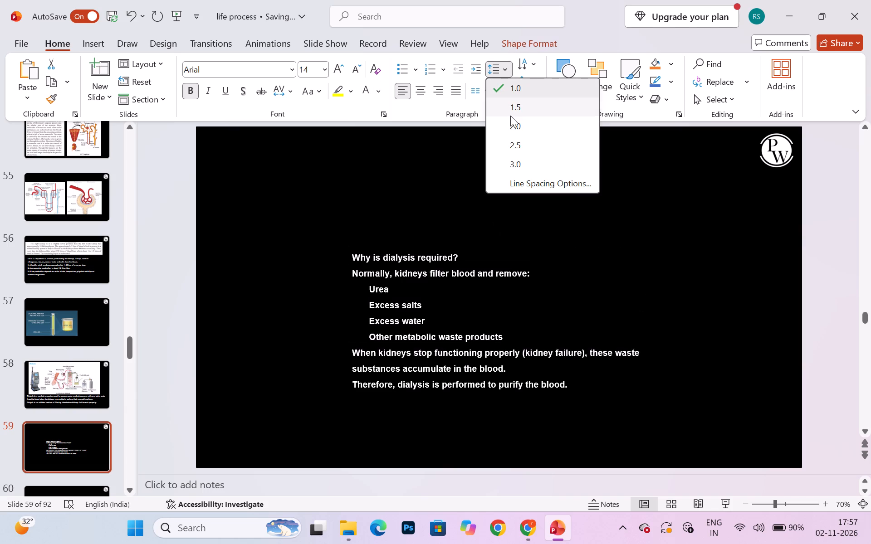
click(510, 111)
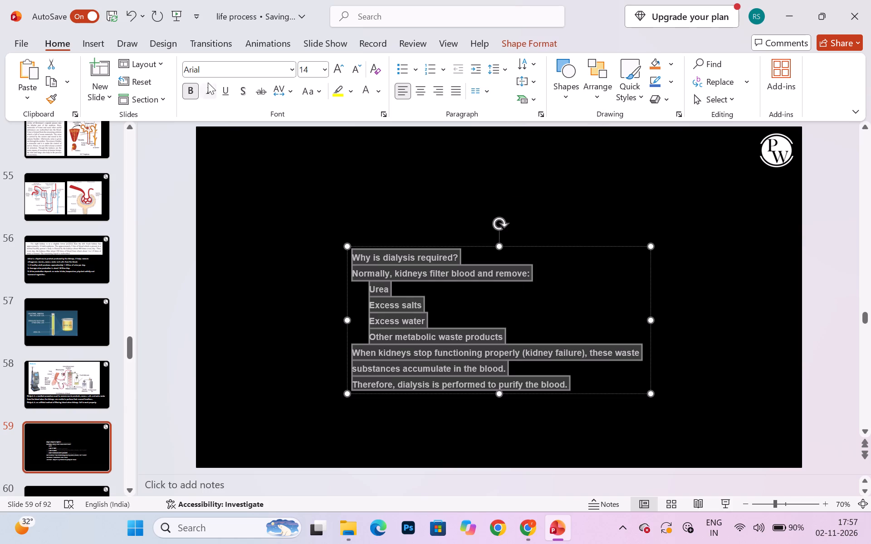
click(326, 70)
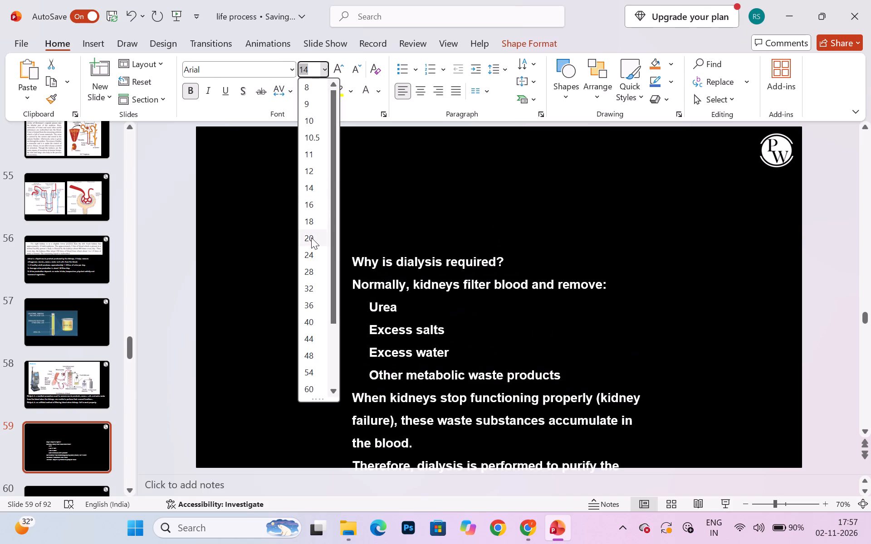
click(311, 238)
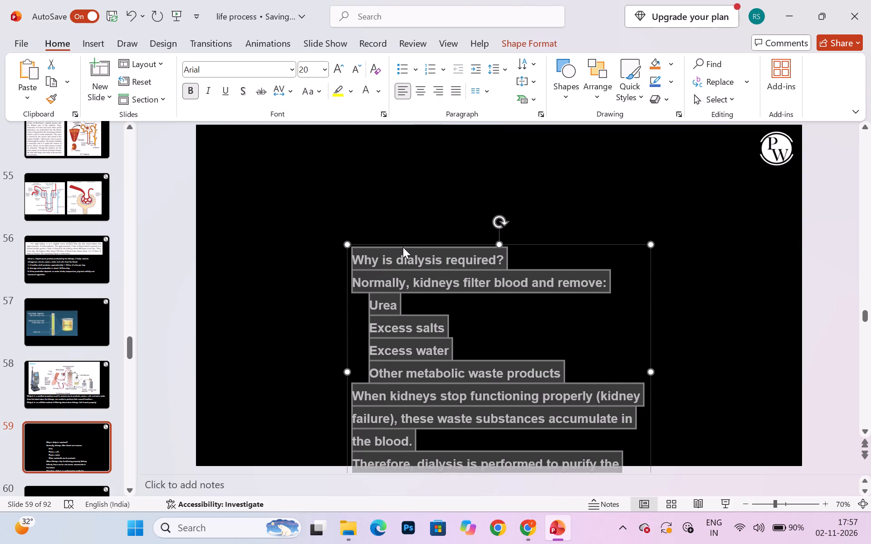
Move the text box towards the slide's upper-left corner and widen it to span most of the slide.
drag(410, 246, 288, 155)
drag(530, 284, 746, 317)
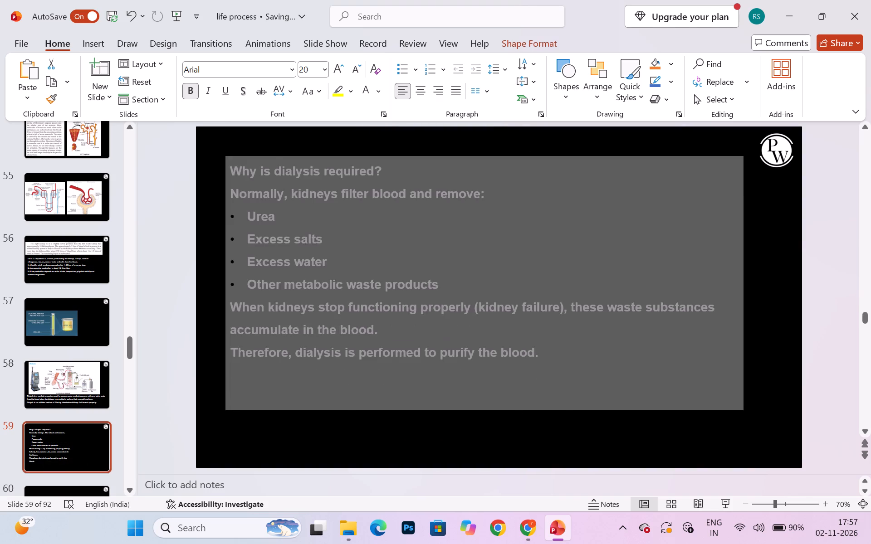
drag(746, 317, 748, 317)
Insert a blank line after "Other metabolic waste products" to separate the list from the kidney failure paragraph.
click(470, 279)
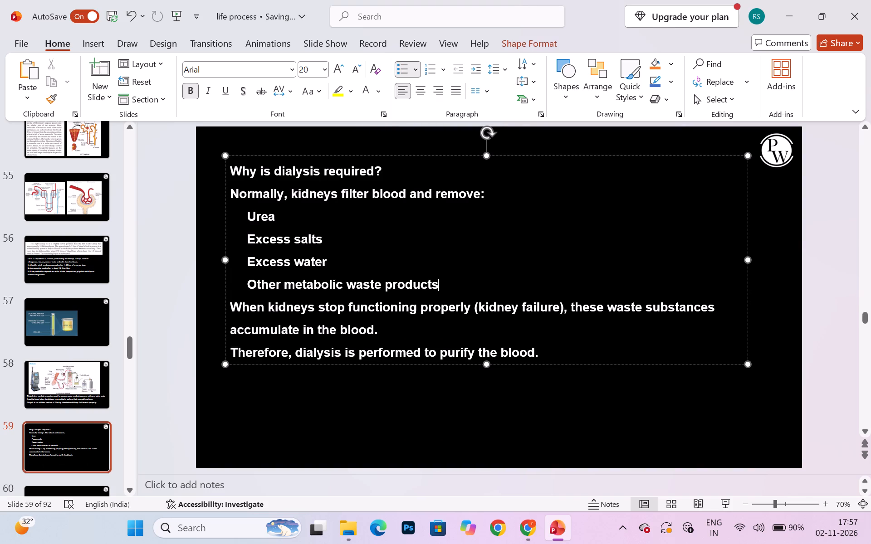
key(Return)
click(372, 417)
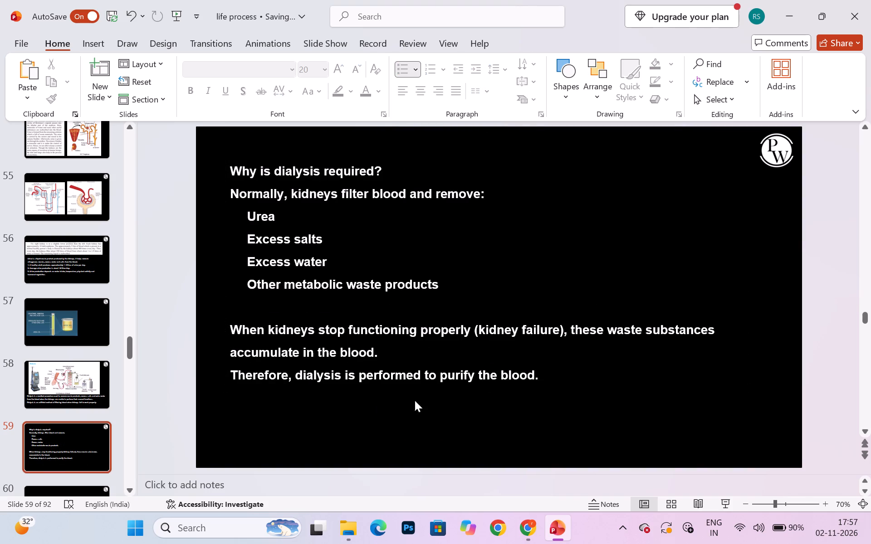
Review slides 53 to 59, examining the kidney, nephron, urine and dialysis content in order.
click(33, 240)
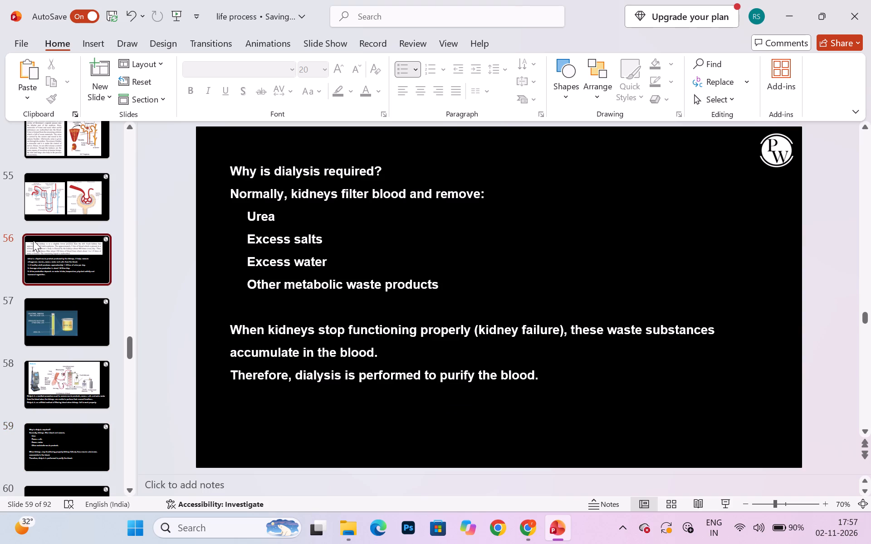
scroll(54, 202, up, 2)
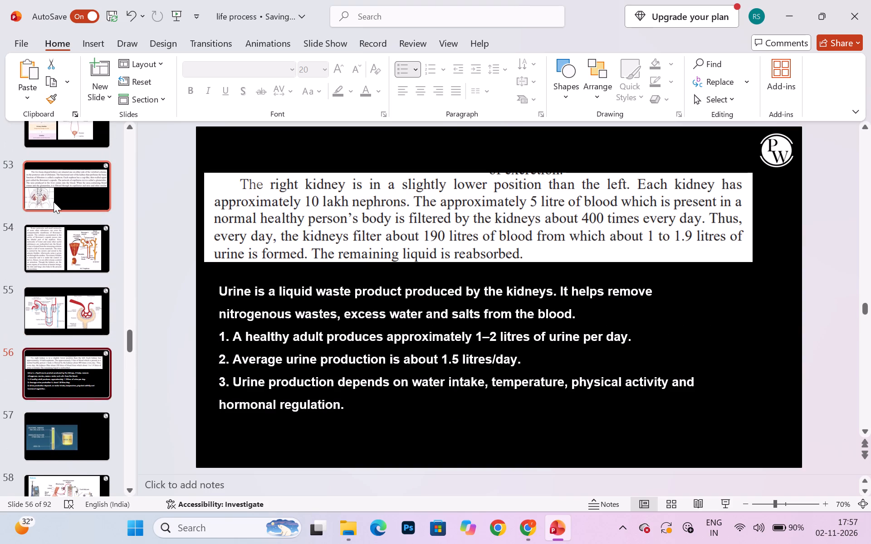
click(54, 202)
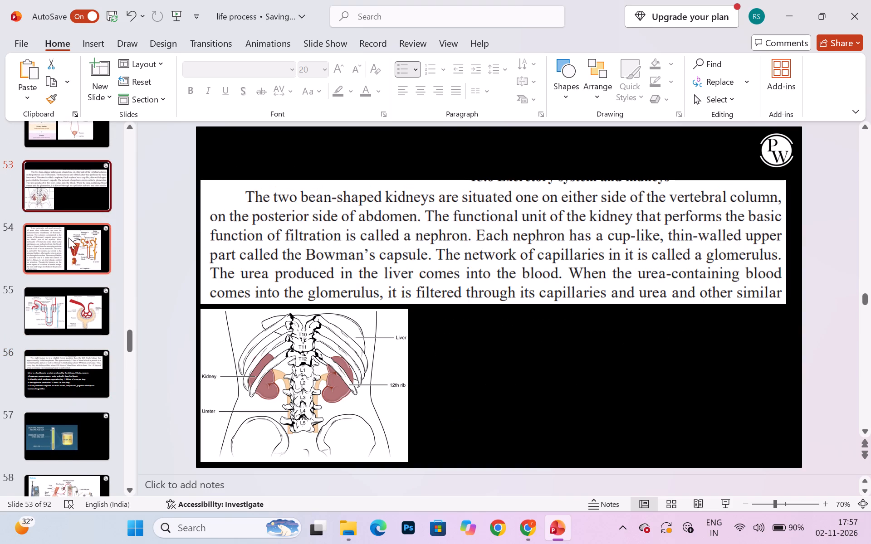
click(54, 257)
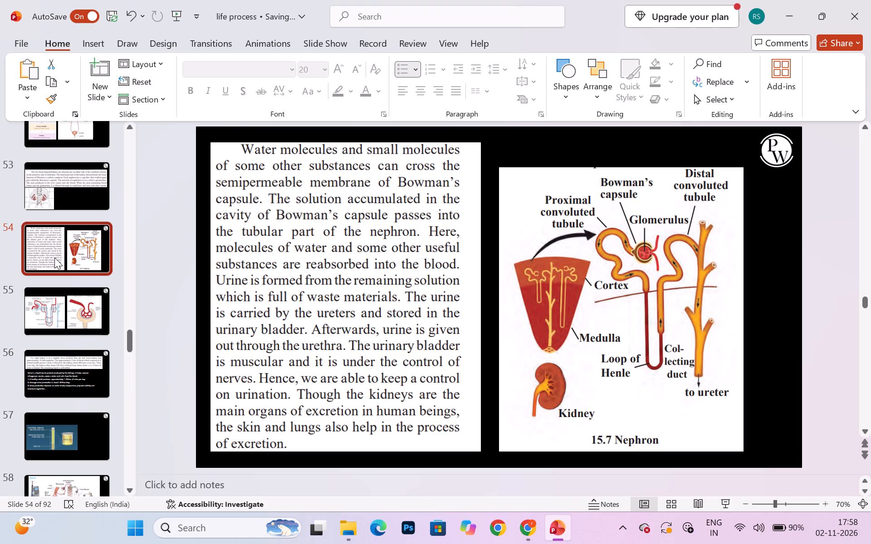
click(67, 315)
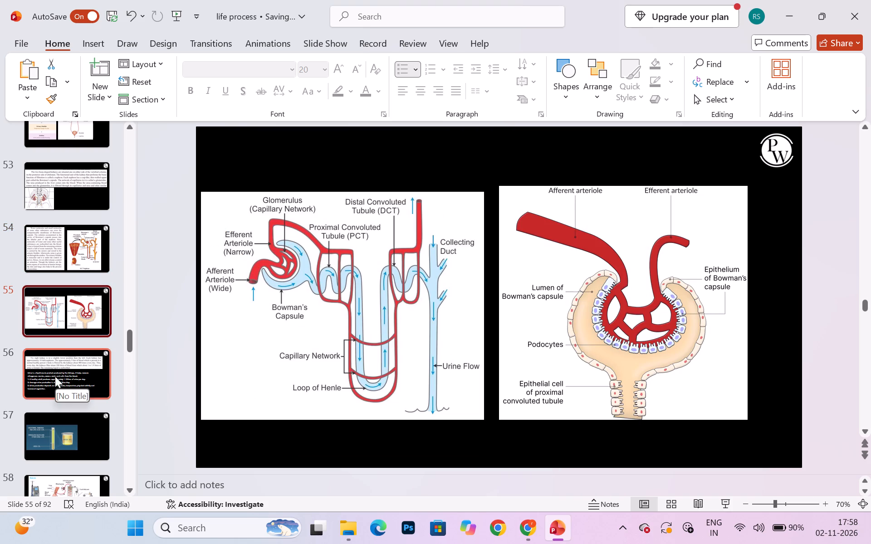
click(57, 376)
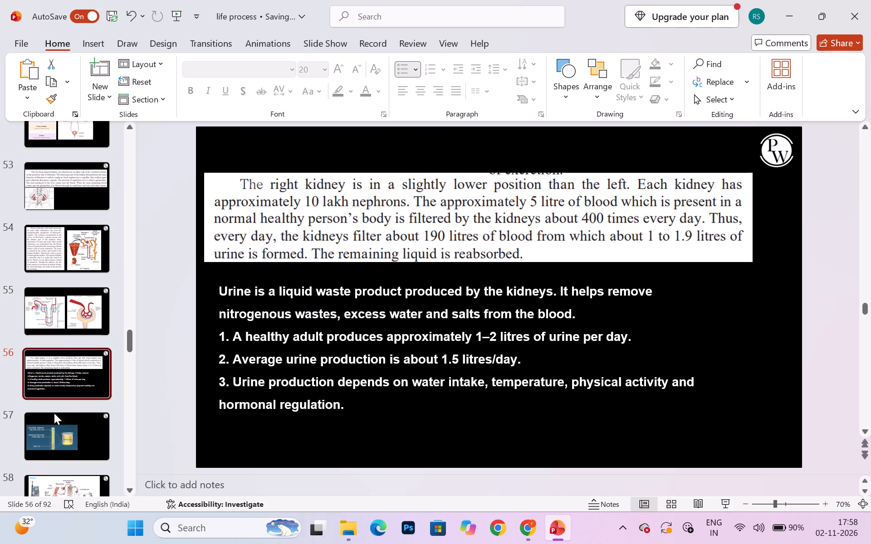
click(54, 444)
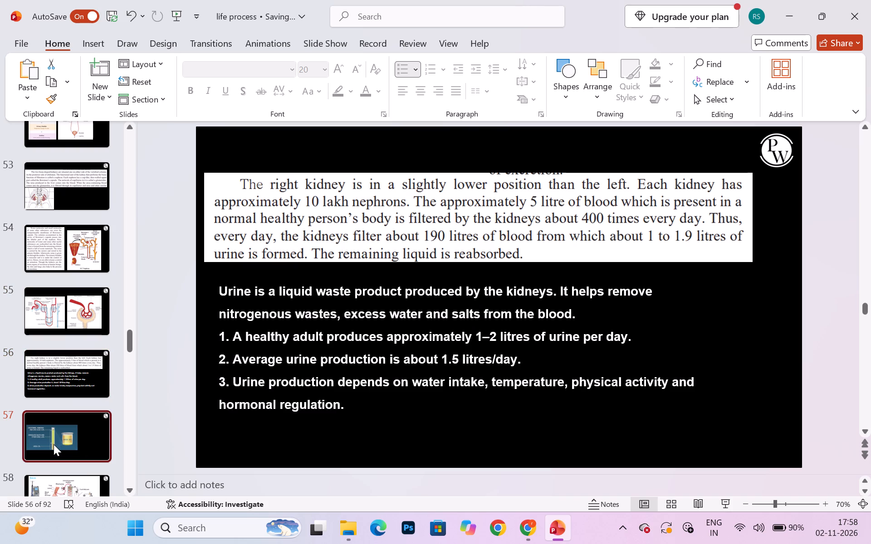
click(46, 396)
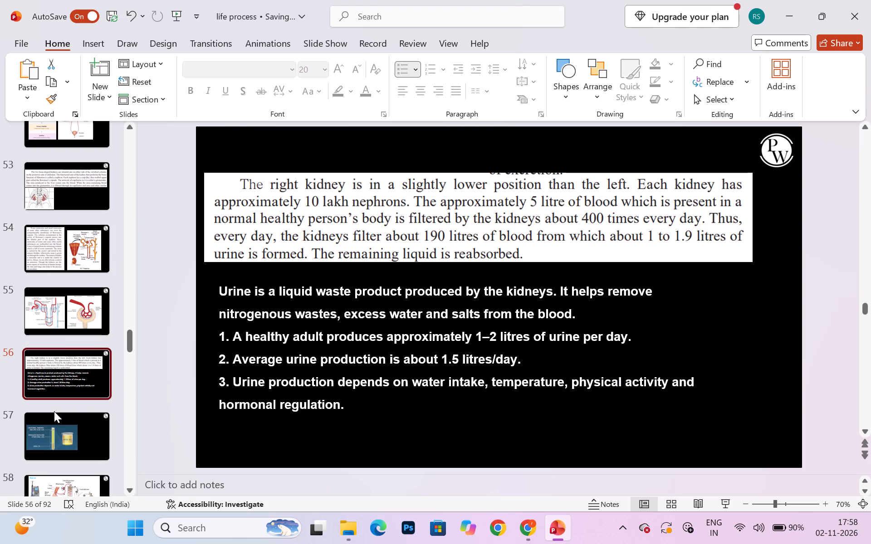
click(70, 418)
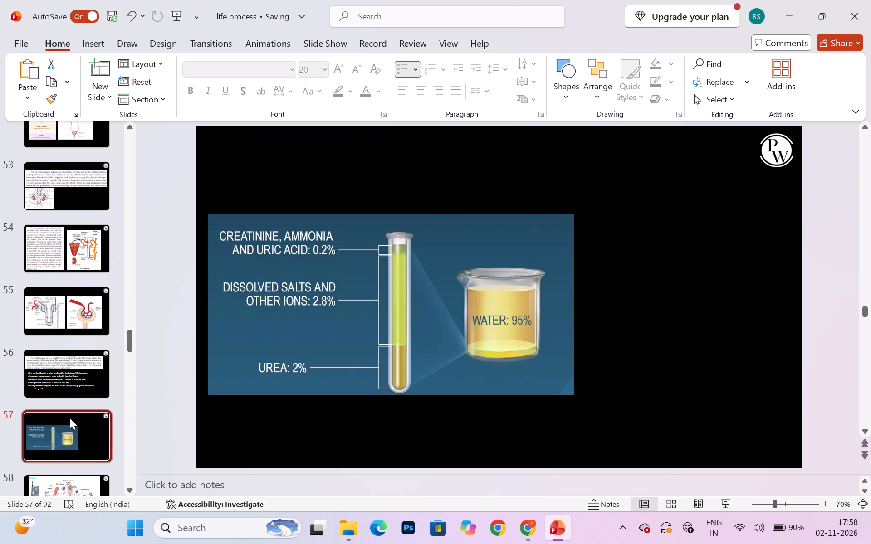
scroll(70, 418, down, 1)
click(65, 404)
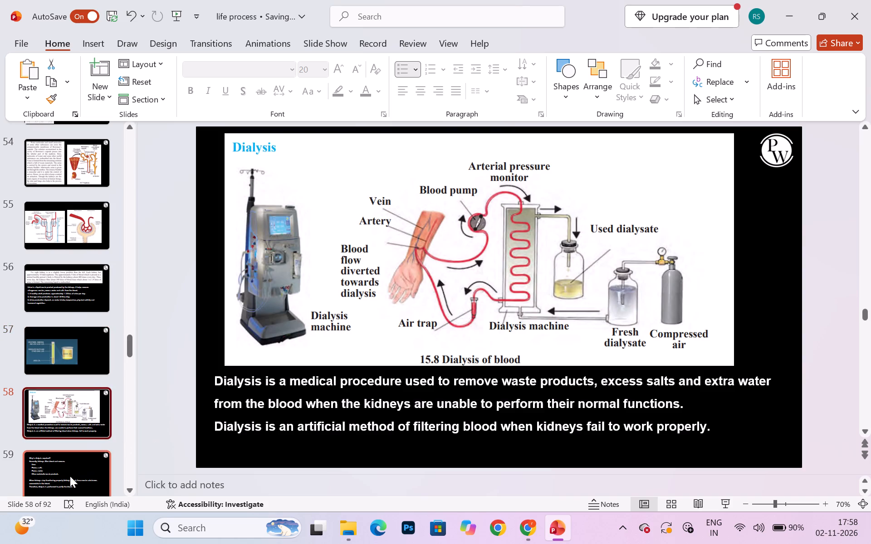
click(70, 476)
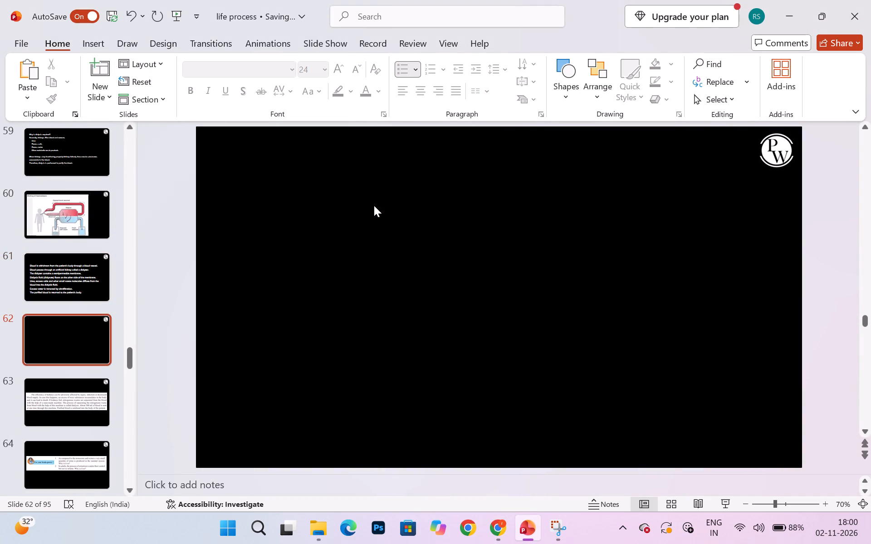
key(ctrl+v)
Stretch the pasted comparison table on slide 62 upward to near the top of the slide.
key(ctrl+a)
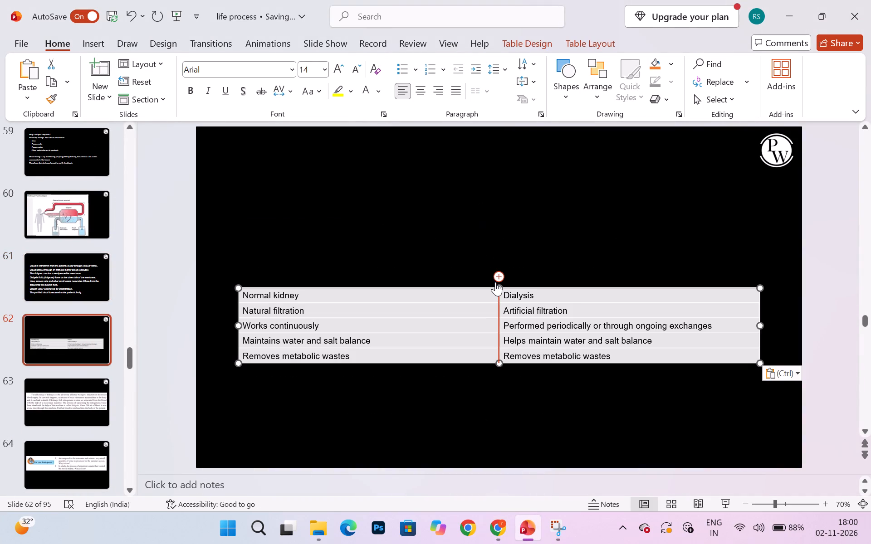
drag(496, 290, 496, 266)
drag(496, 266, 492, 157)
Give the whole comparison table white text and a light table style with gold gridlines and no fill.
click(452, 182)
key(ctrl+a)
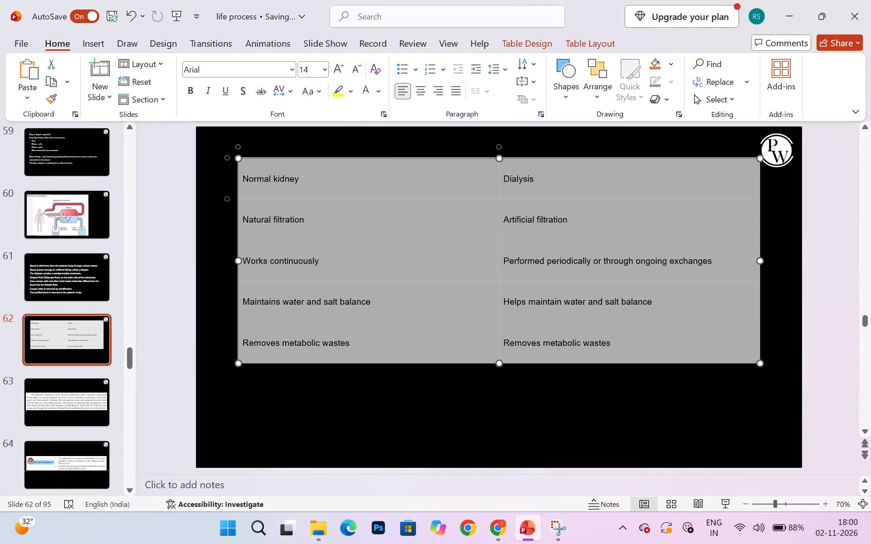
click(377, 92)
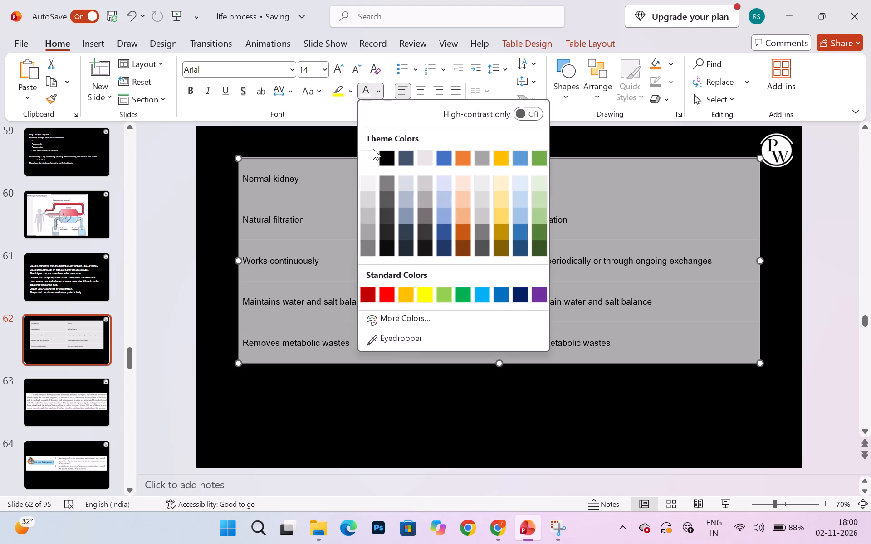
click(373, 161)
click(524, 33)
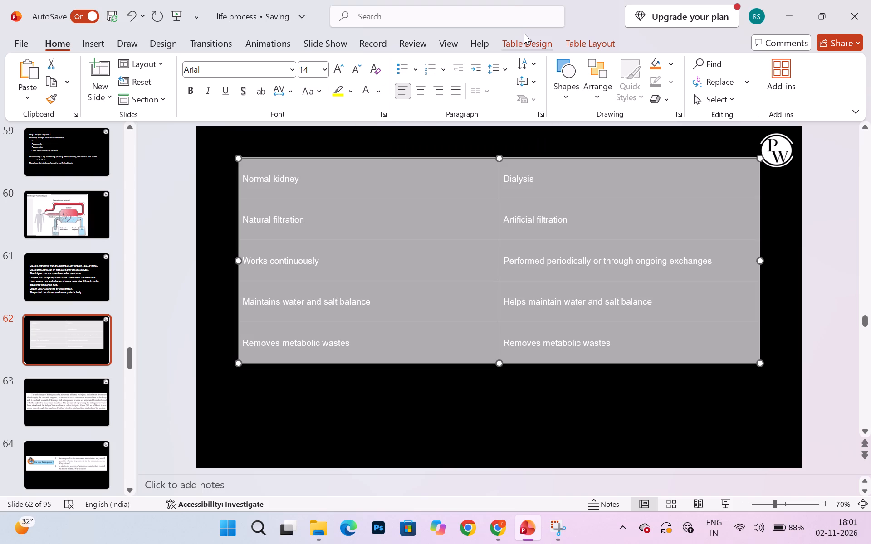
click(519, 84)
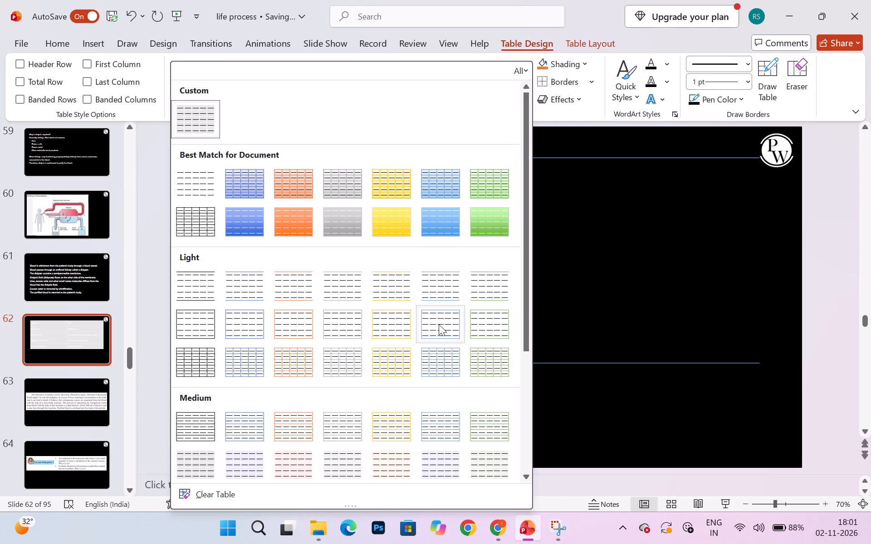
click(403, 360)
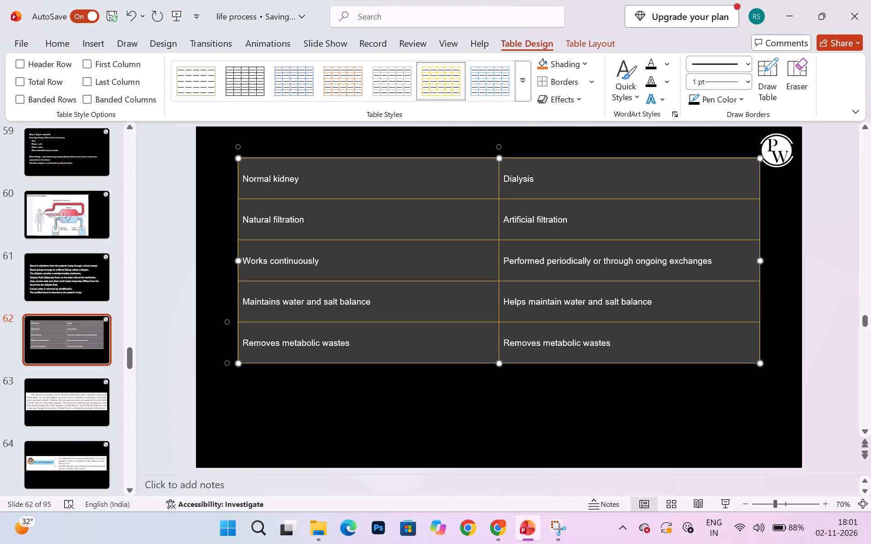
Make all the comparison table text bold at 24 pt.
click(55, 47)
click(197, 86)
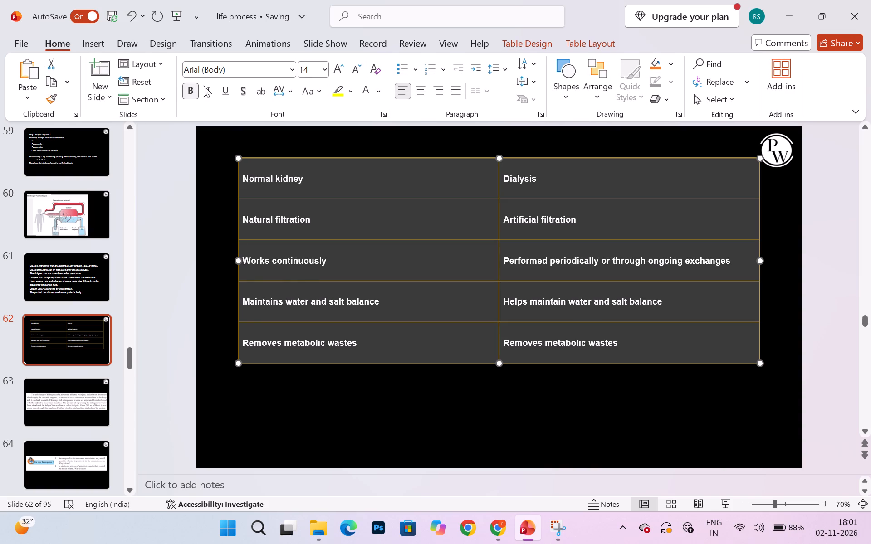
click(323, 73)
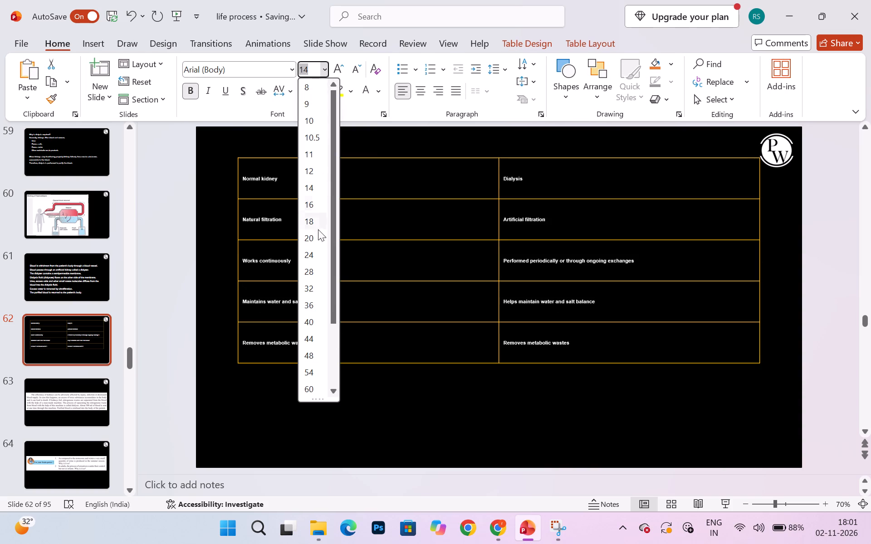
click(313, 259)
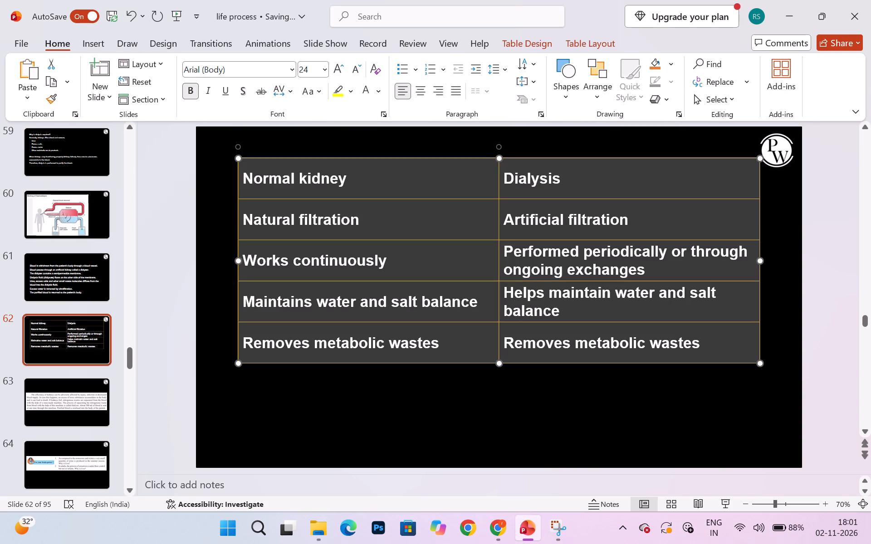
Enlarge the table toward the slide's bottom and left edges and widen its Dialysis column so "Helps maintain water and salt balance" fits one line.
drag(499, 359, 504, 430)
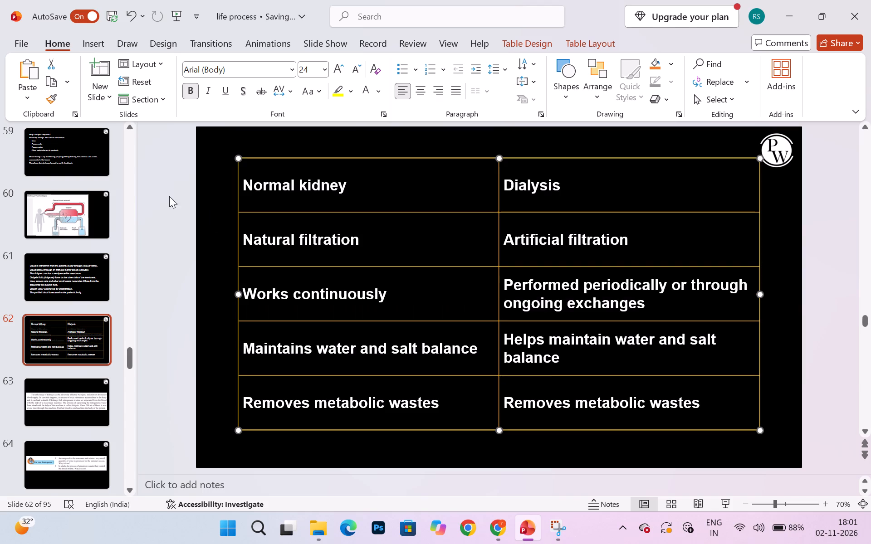
drag(239, 293, 215, 293)
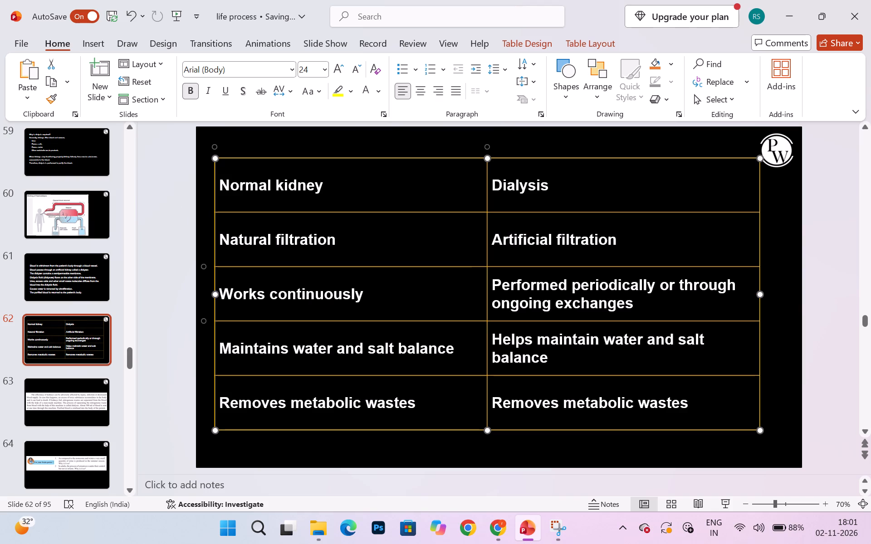
drag(485, 291, 466, 291)
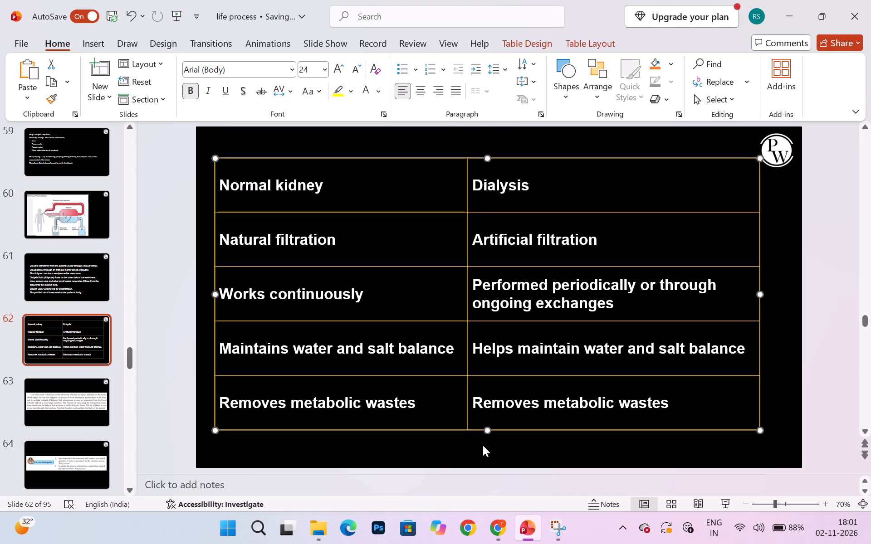
click(483, 445)
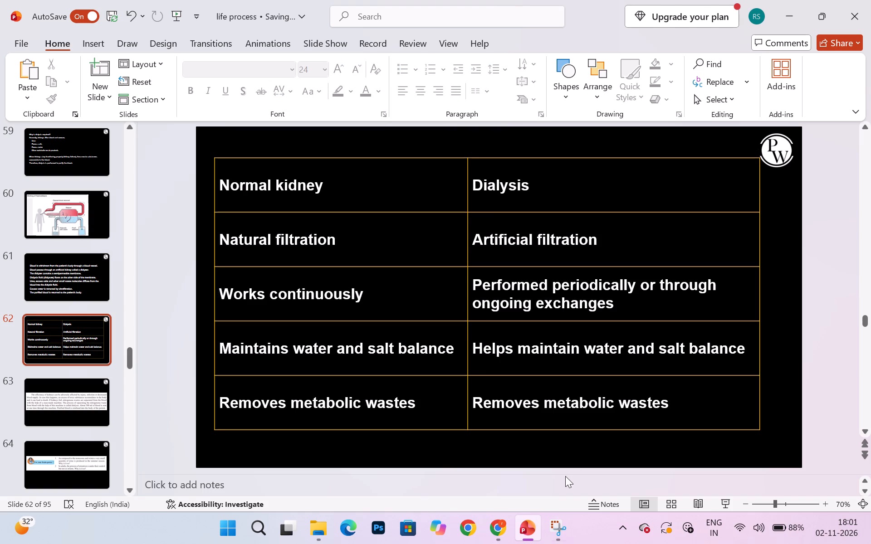
Review slides 63 and 64, which follow the comparison table slide, to check the existing dialysis and urine content.
click(500, 529)
click(500, 529)
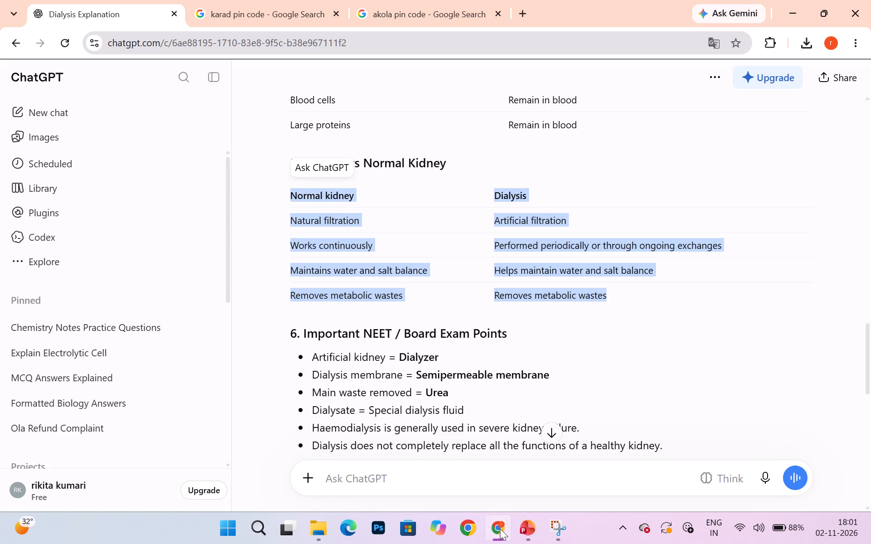
click(51, 393)
scroll(51, 393, down, 1)
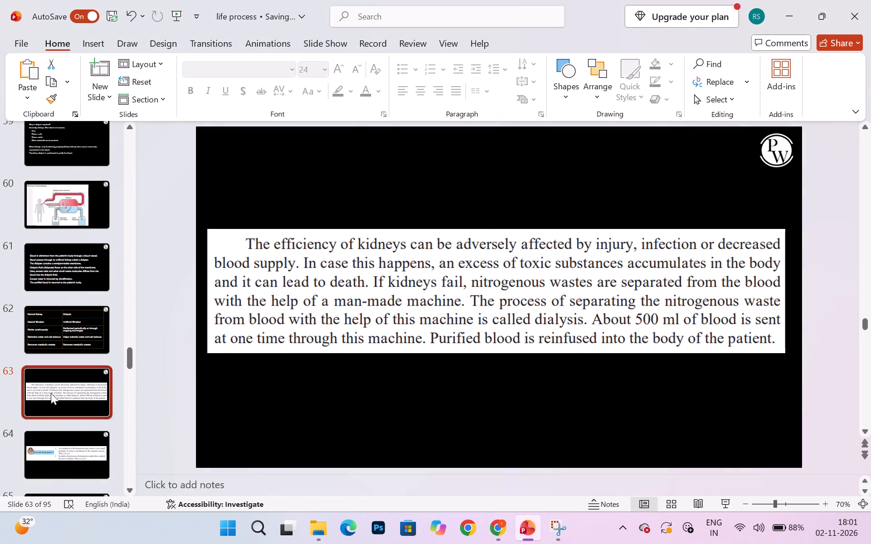
scroll(51, 393, down, 1)
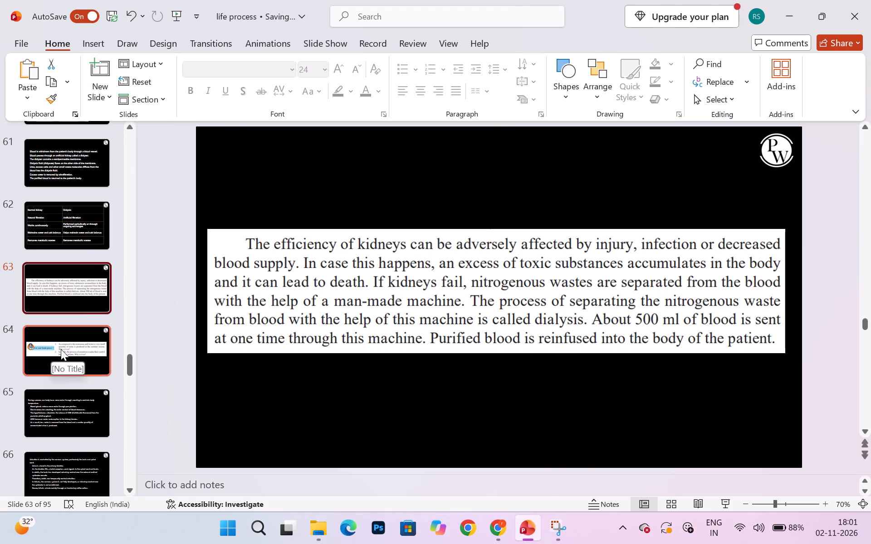
click(59, 352)
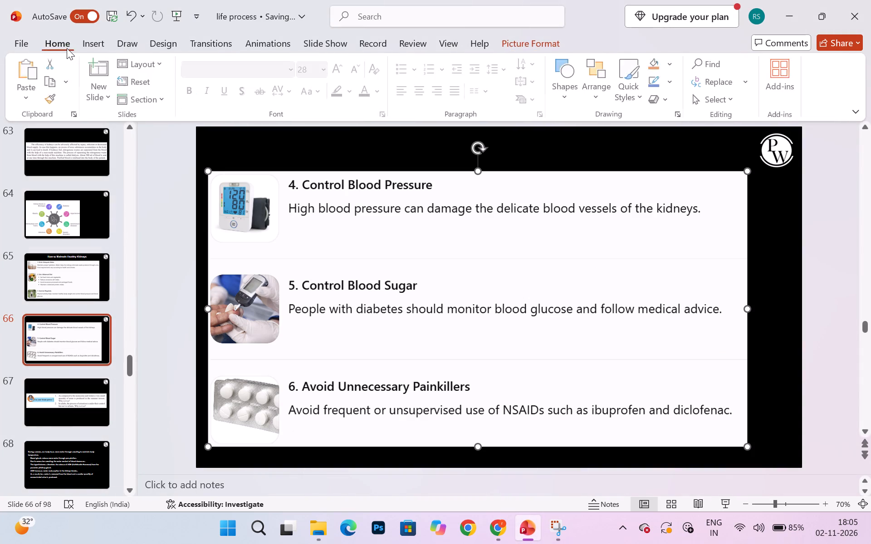
click(91, 65)
key(ctrl+v)
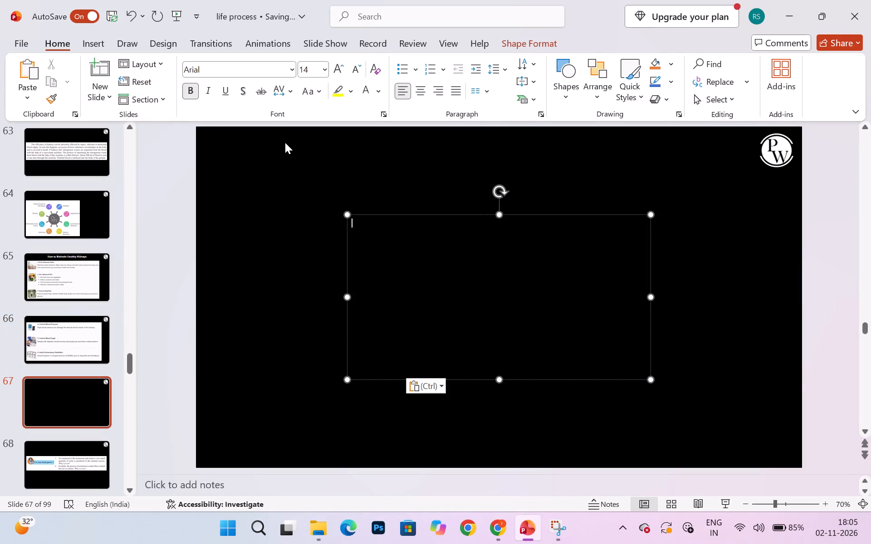
Make all the pasted kidney stones text white, bold and 24 pt with 1.5 line spacing.
key(ctrl+a)
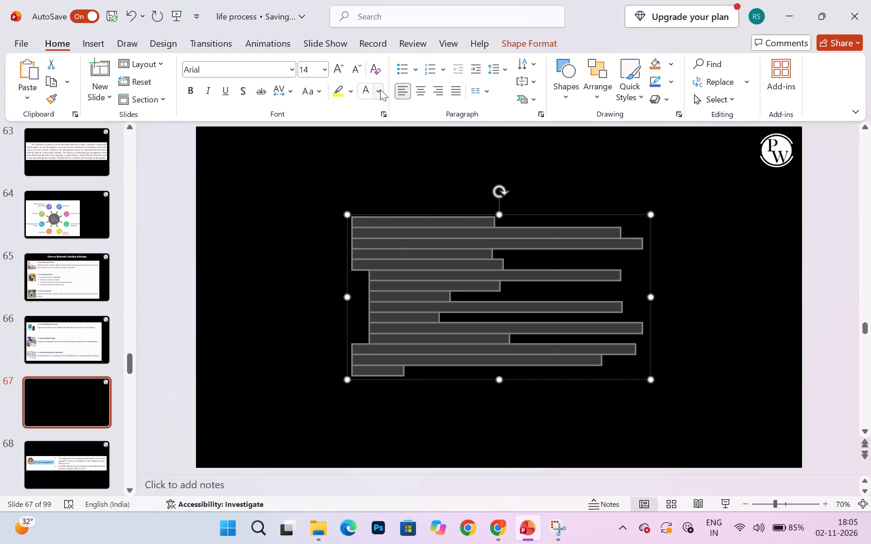
click(380, 89)
click(369, 155)
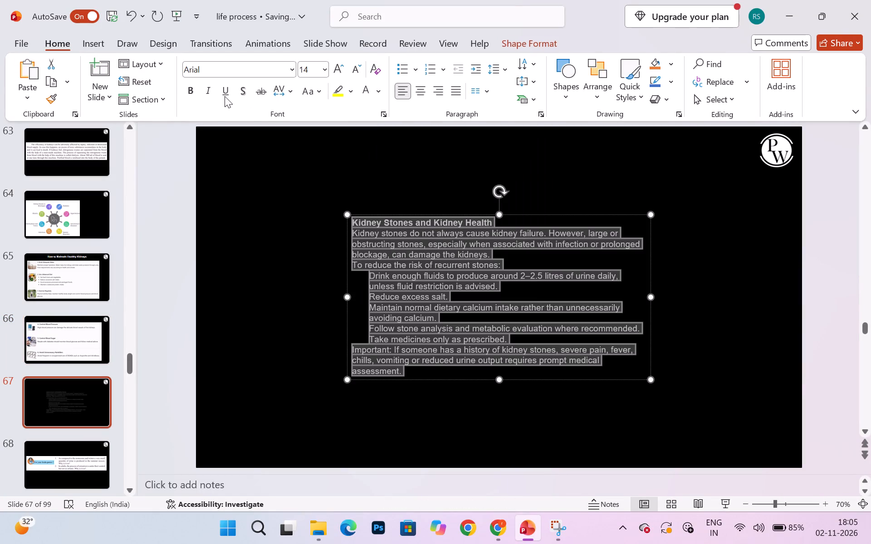
click(191, 90)
click(191, 90)
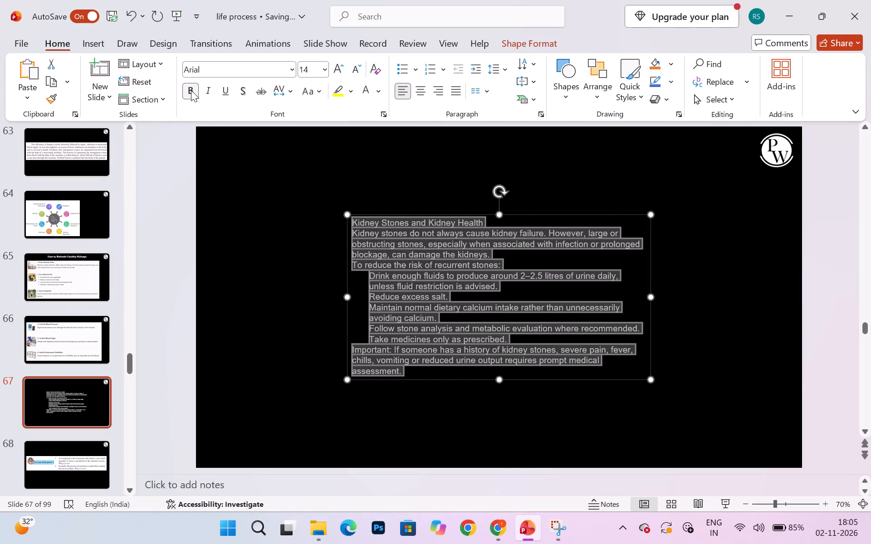
drag(326, 73, 319, 214)
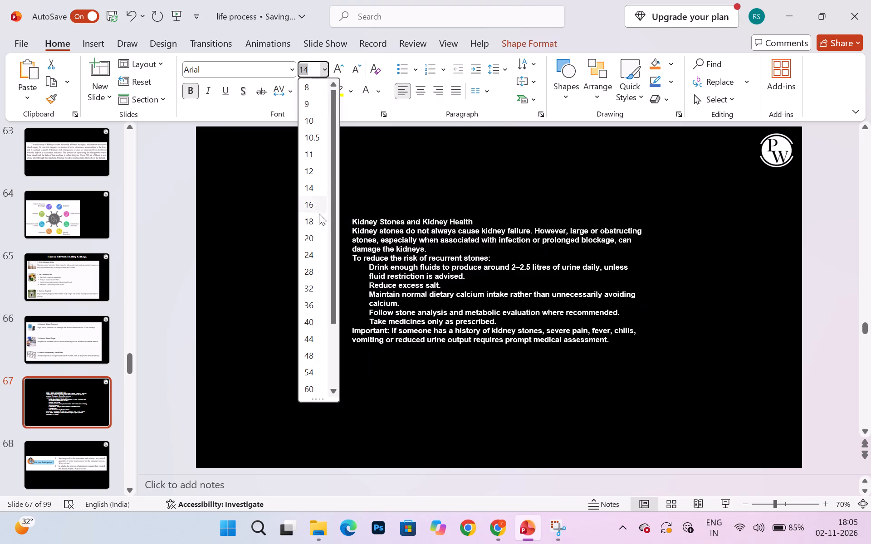
drag(319, 214, 316, 255)
click(316, 255)
click(397, 236)
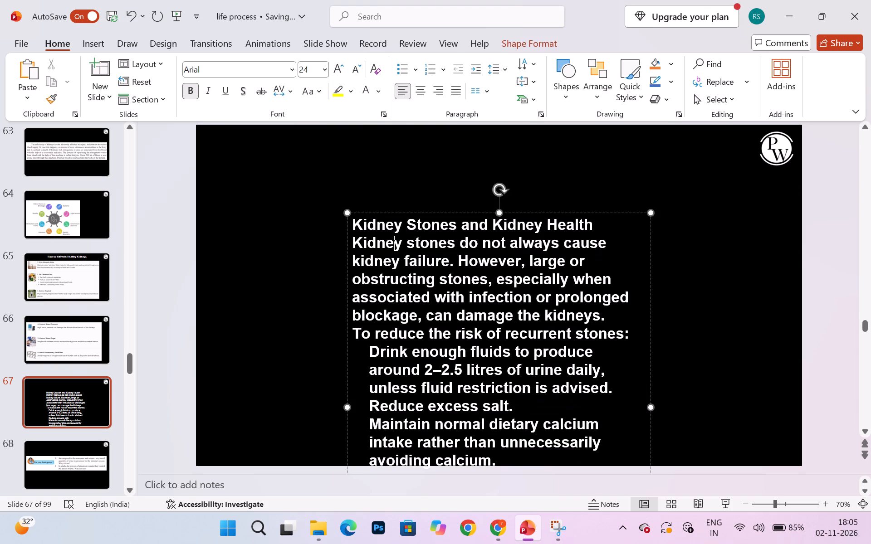
key(ctrl+a)
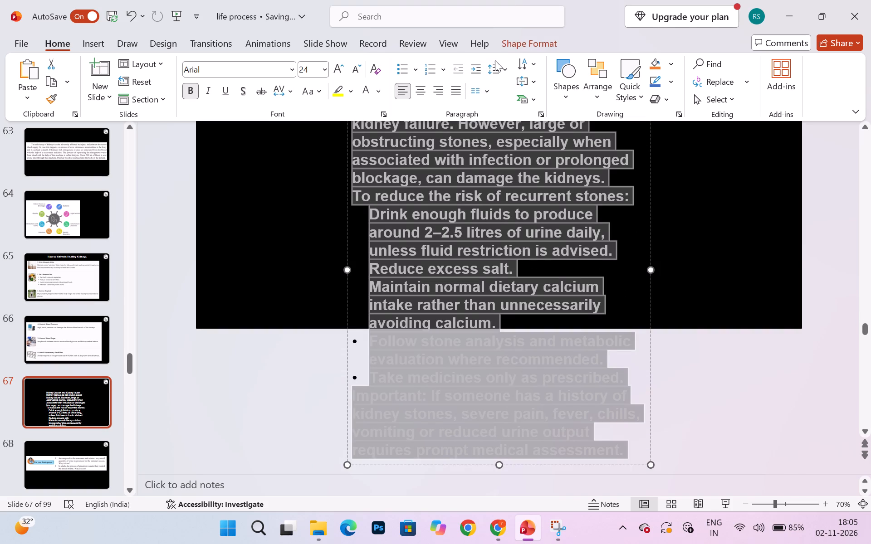
click(495, 60)
click(495, 68)
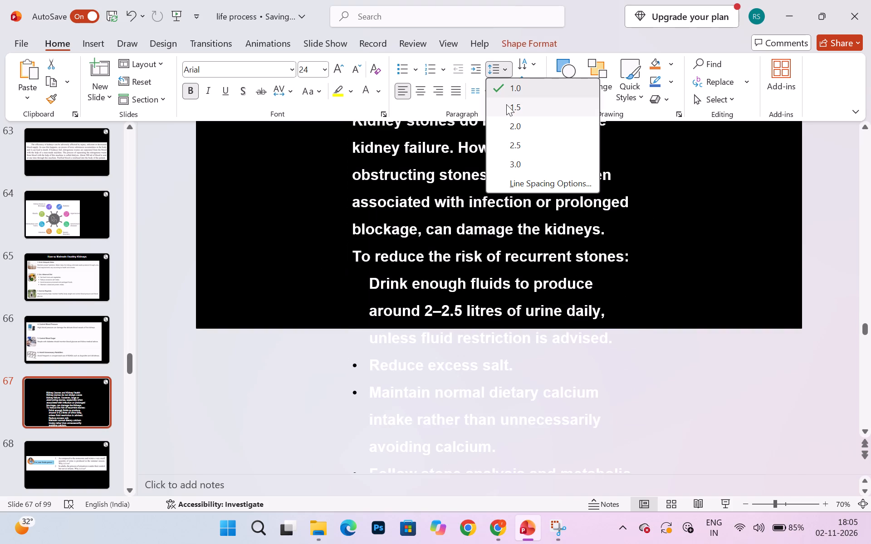
click(506, 104)
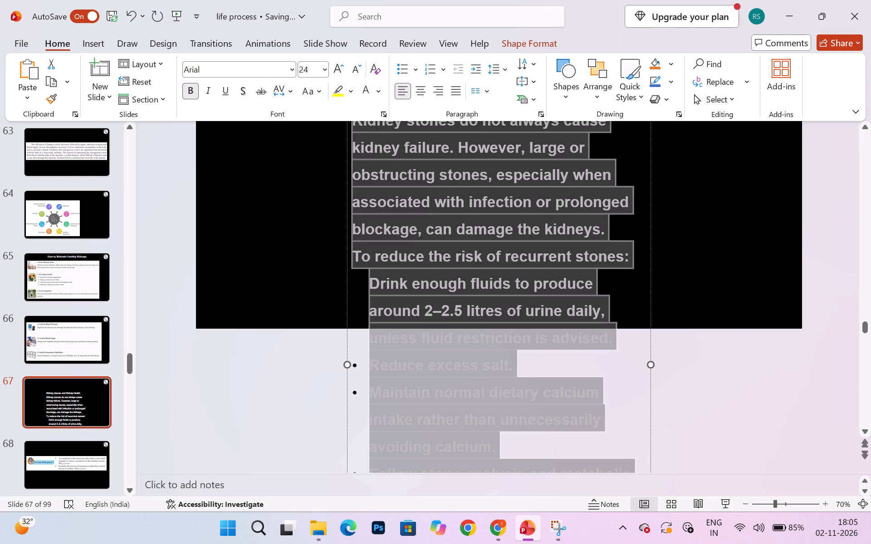
Move the kidney stones text box on slide 67 to the slide's upper-left corner.
drag(343, 214, 235, 195)
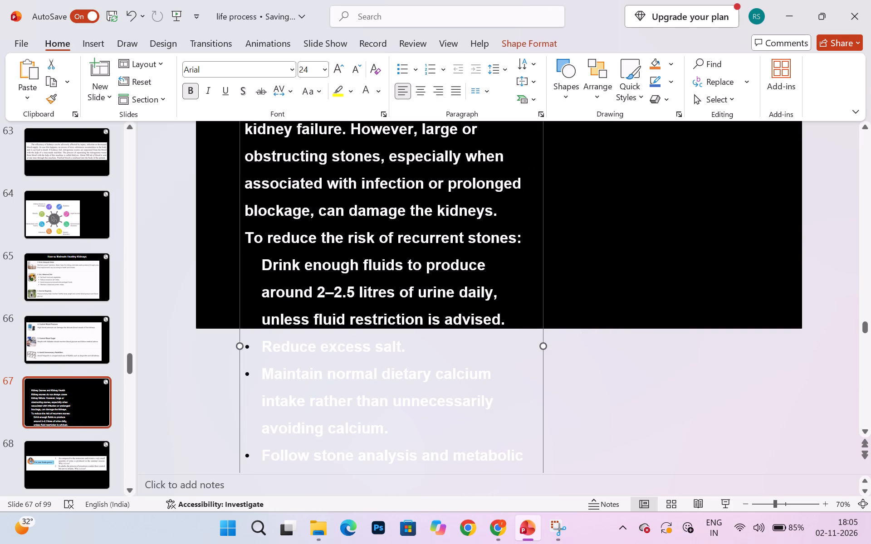
scroll(681, 186, up, 2)
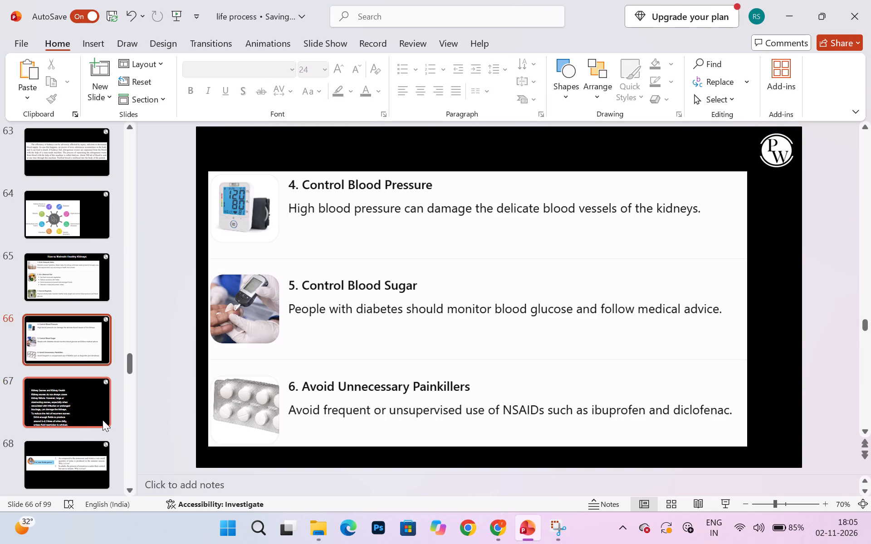
click(90, 418)
click(315, 271)
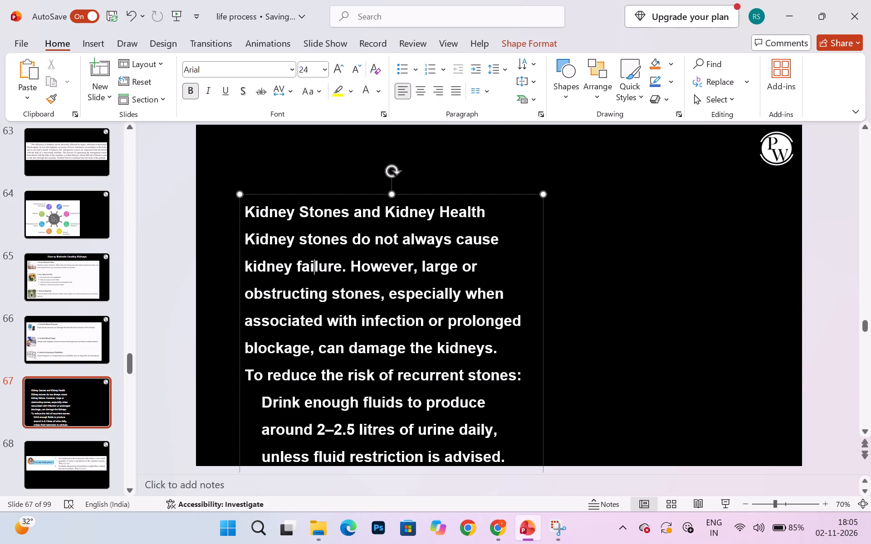
drag(541, 458, 553, 454)
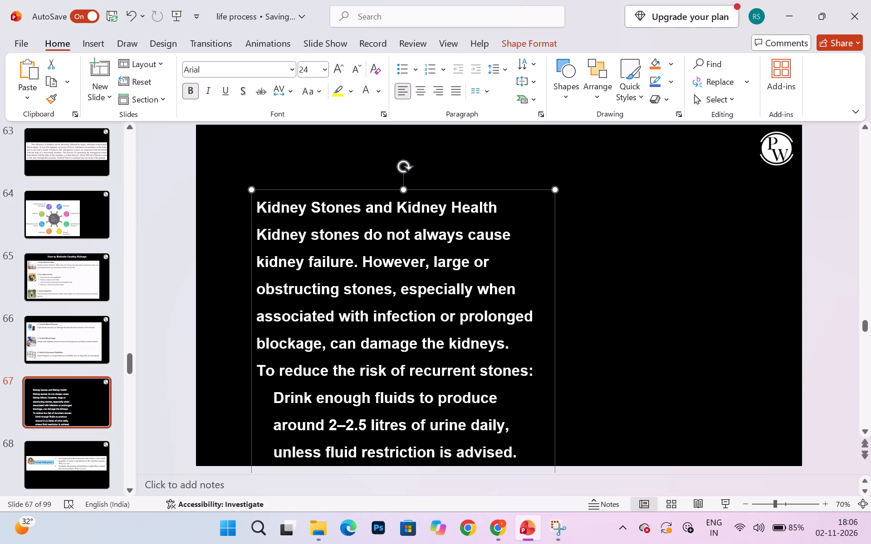
click(494, 380)
drag(455, 186, 422, 141)
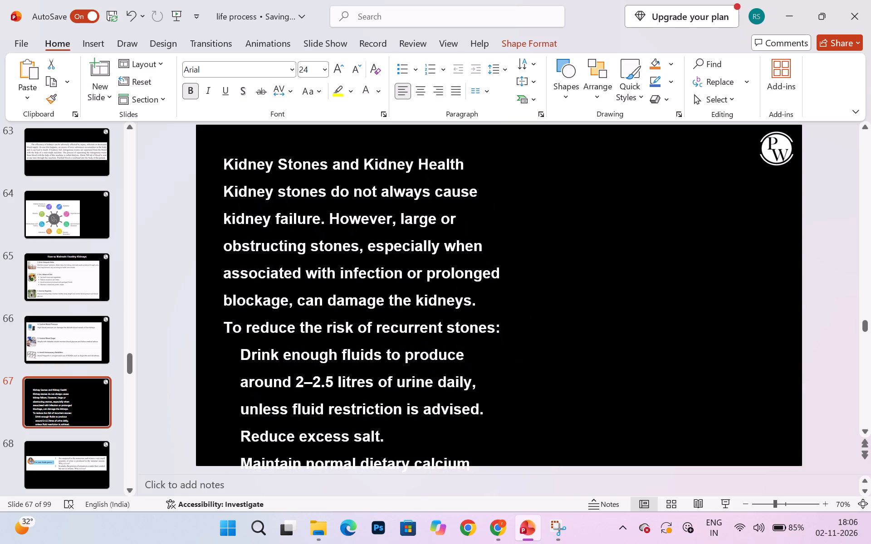
drag(422, 141, 421, 129)
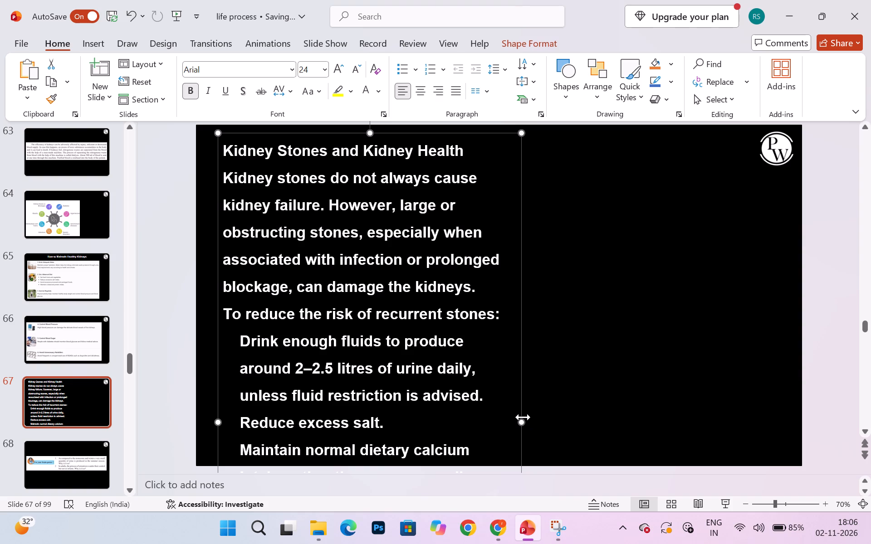
Widen the kidney stones text box across most of slide 67 and centre its "Kidney Stones and Kidney Health" title.
drag(523, 417, 763, 359)
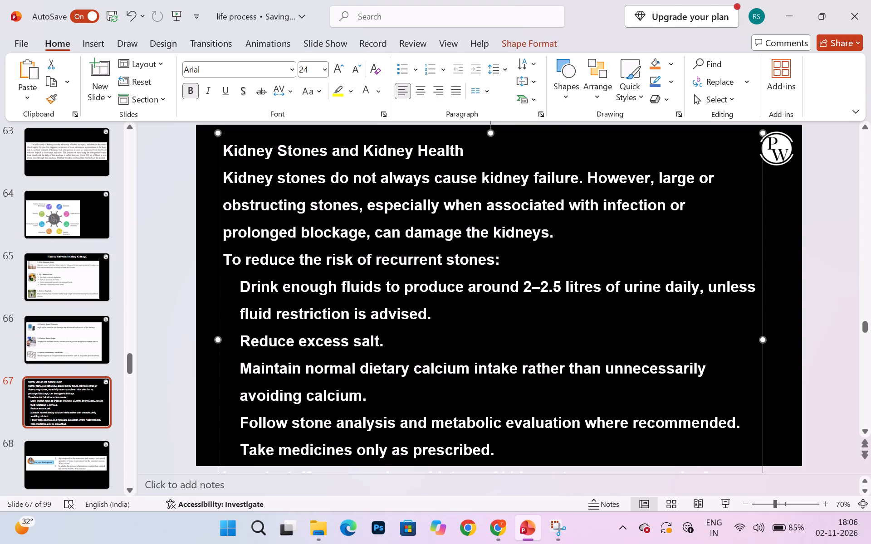
click(513, 174)
click(225, 152)
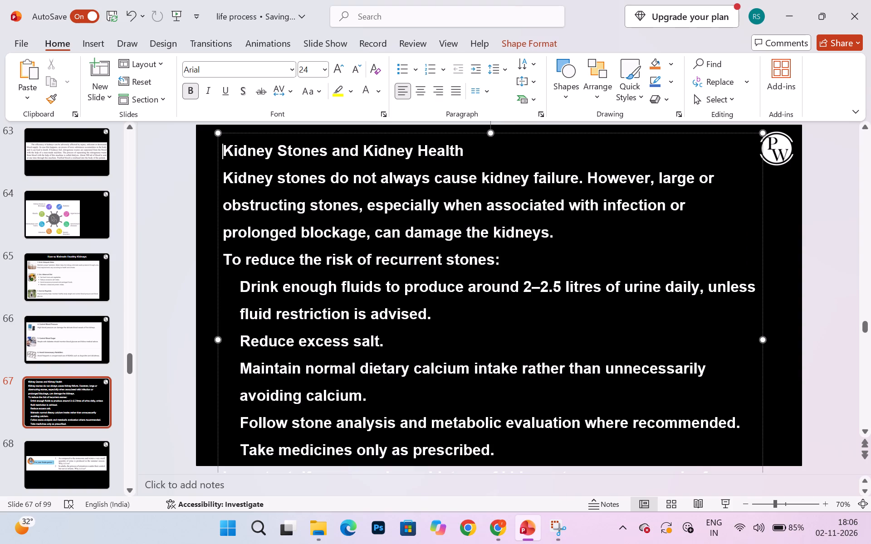
click(420, 92)
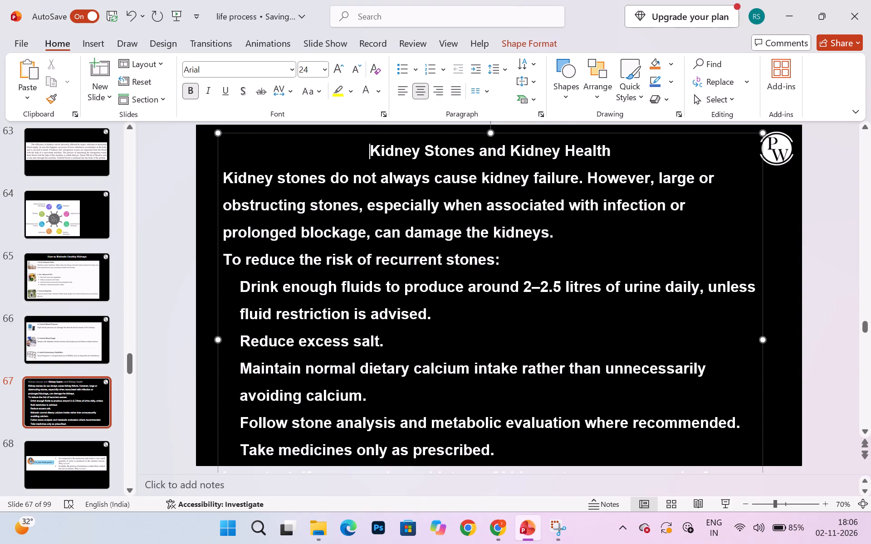
Move the text from "Take medicines only as prescribed." through the Important note off slide 67 onto a new slide after it.
click(466, 381)
scroll(466, 381, down, 1)
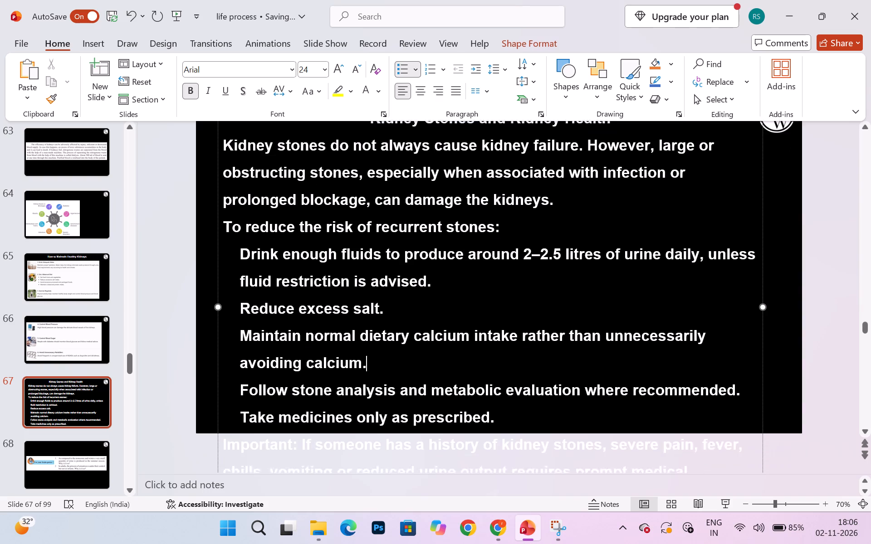
scroll(466, 381, down, 1)
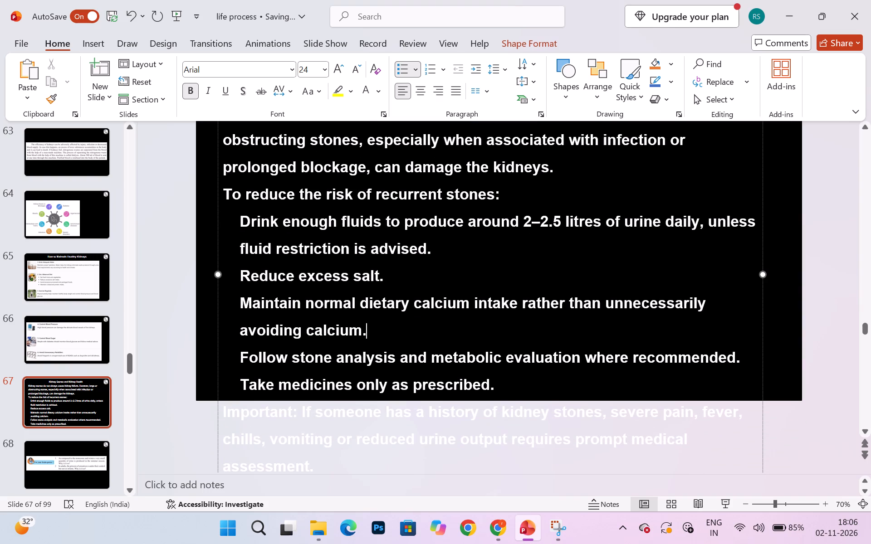
drag(238, 387, 433, 522)
key(ctrl+x)
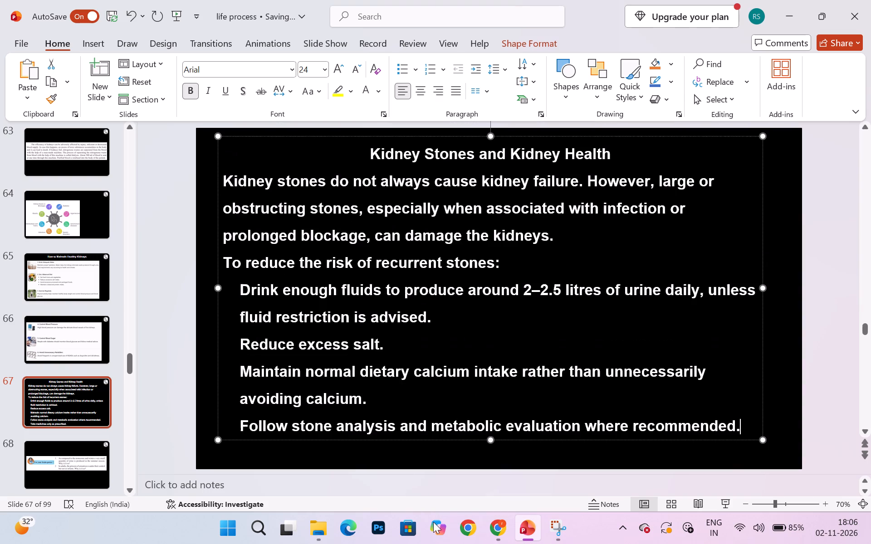
click(370, 386)
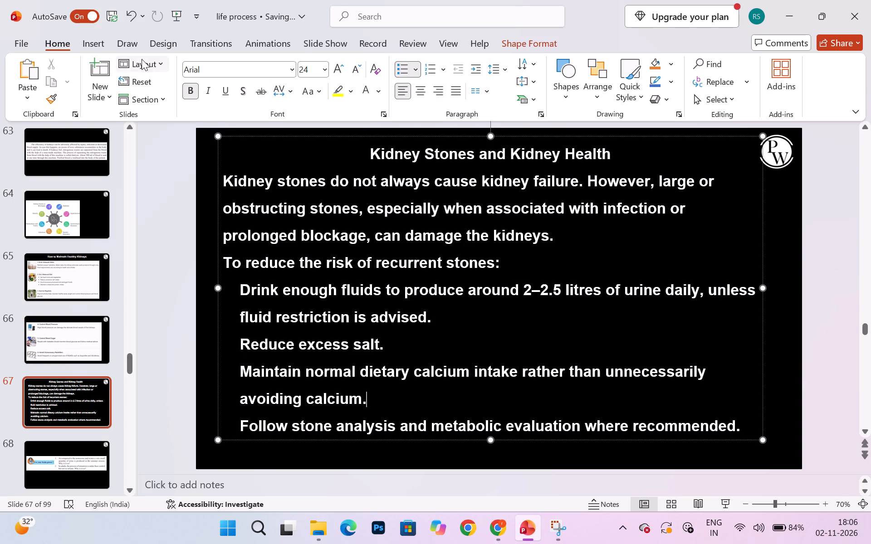
click(88, 68)
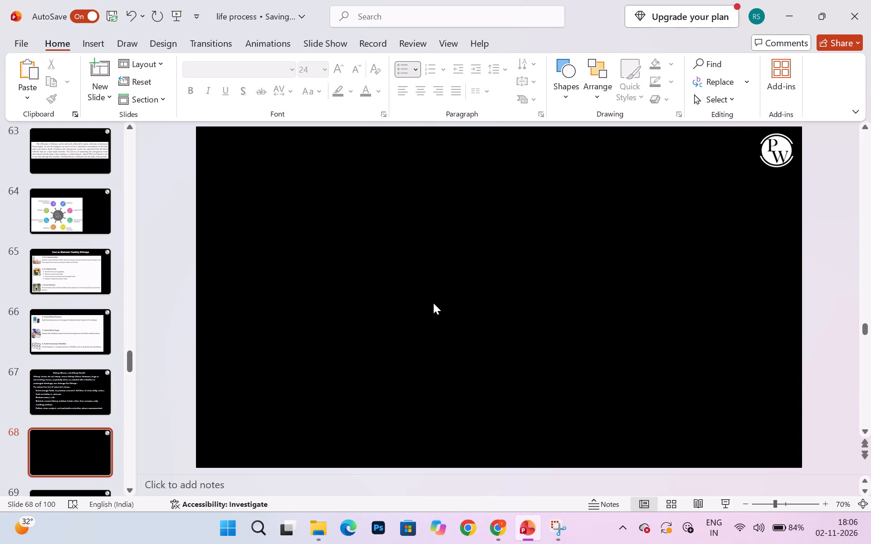
key(ctrl+v)
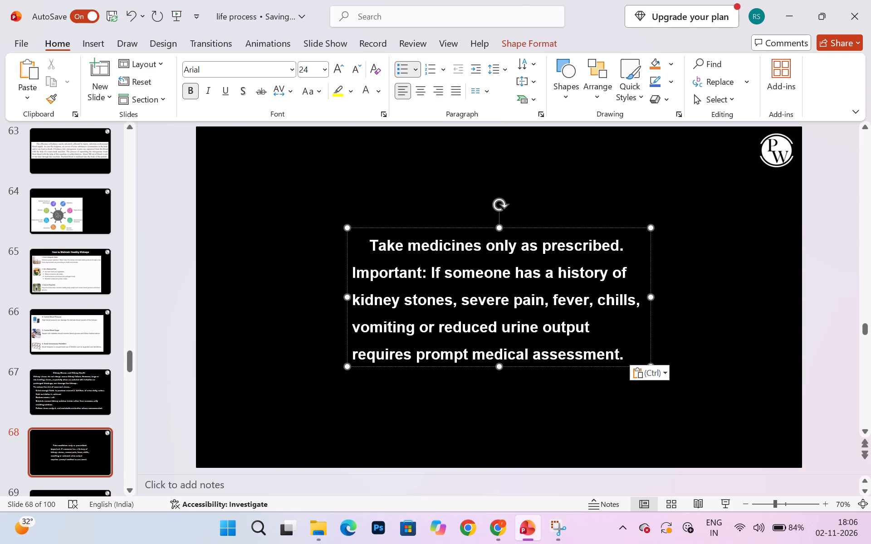
Move the pasted text box on slide 68 towards the slide's upper-left area and widen it across most of the slide.
drag(386, 228, 264, 202)
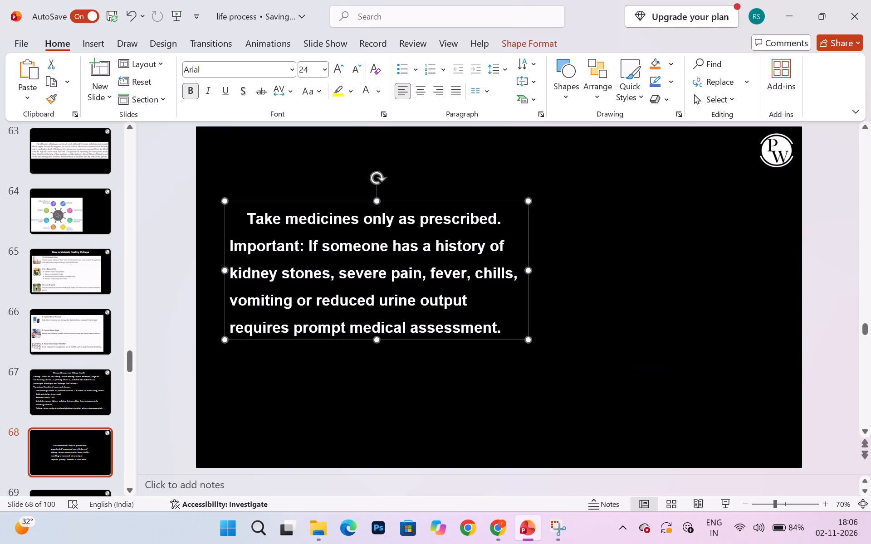
drag(528, 267, 777, 296)
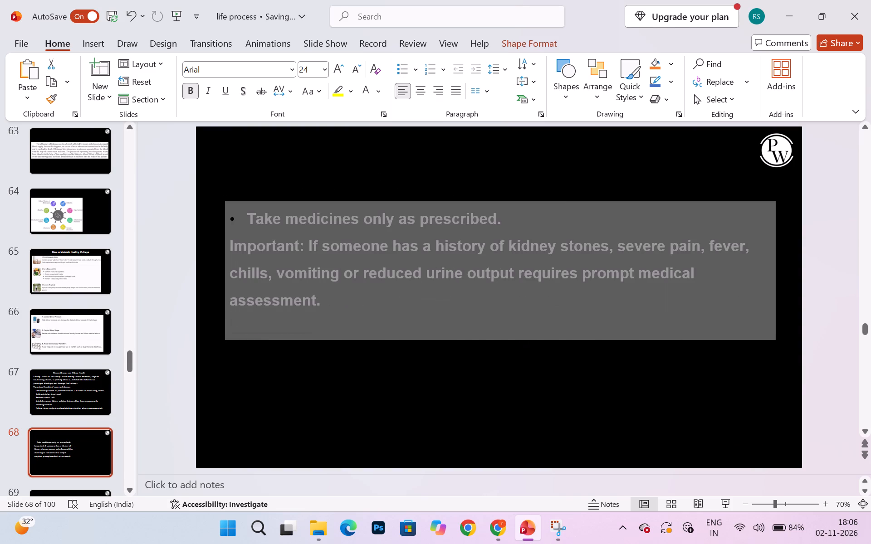
Delete the "Important:" label on slide 68 and insert a blank line before "If someone has a history of kidney stones".
click(310, 248)
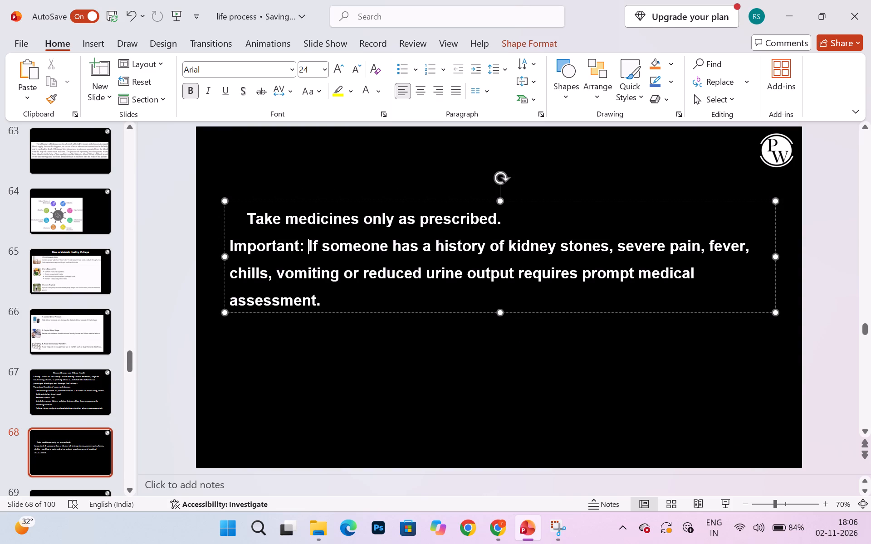
key(BackSpace)
key(BackSpace)
key(BackSpace)
key(BackSpace)
key(BackSpace)
key(BackSpace)
key(BackSpace)
key(BackSpace)
key(BackSpace)
key(BackSpace)
key(BackSpace)
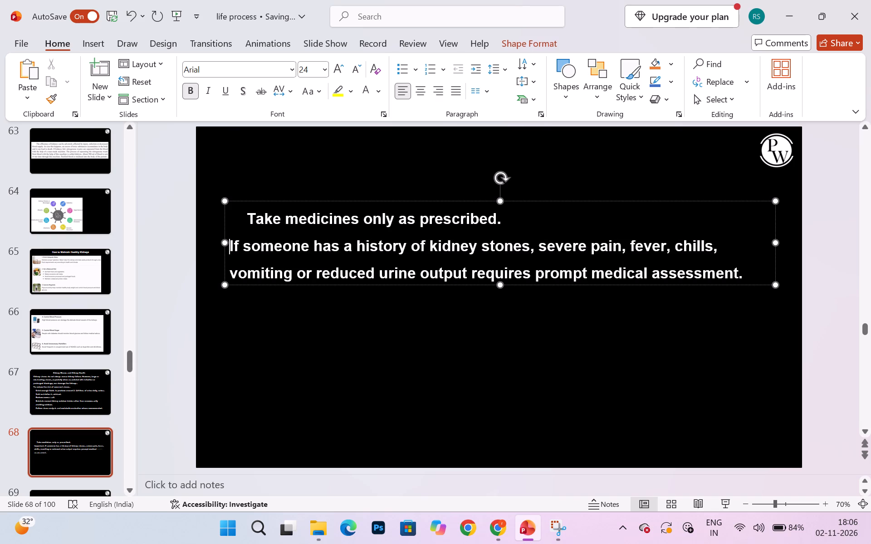
key(Return)
click(389, 379)
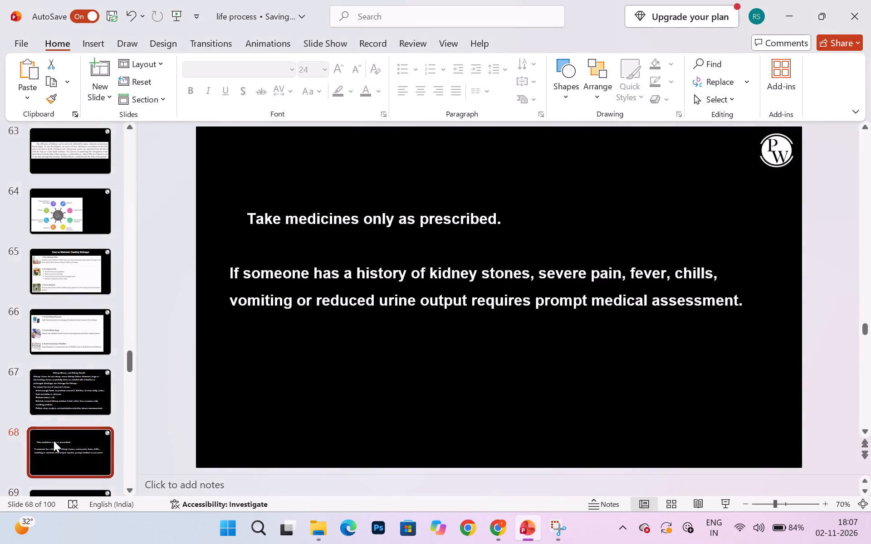
scroll(54, 441, down, 1)
click(49, 390)
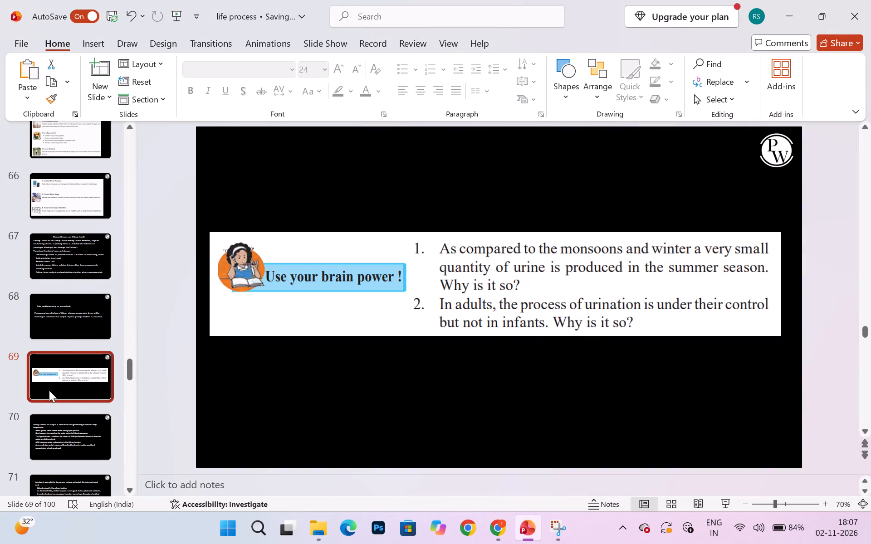
scroll(77, 427, down, 1)
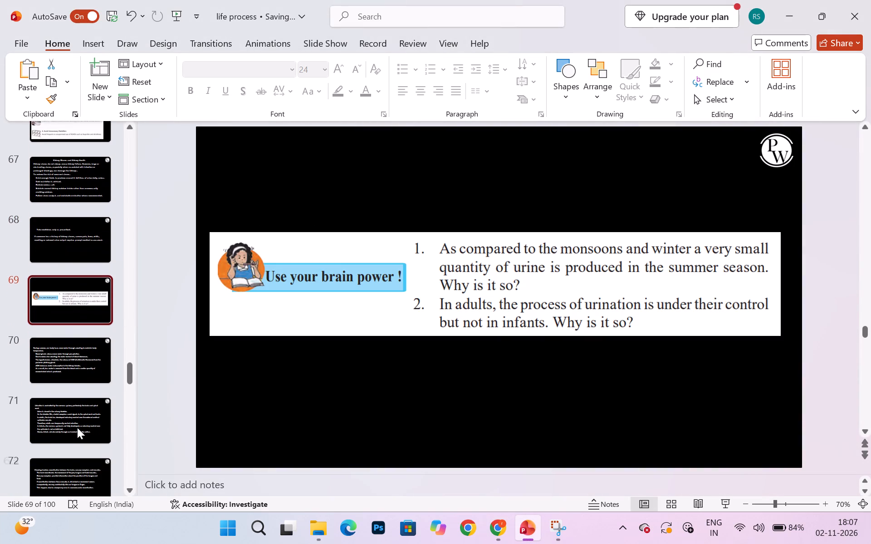
scroll(77, 427, down, 1)
drag(71, 370, 68, 365)
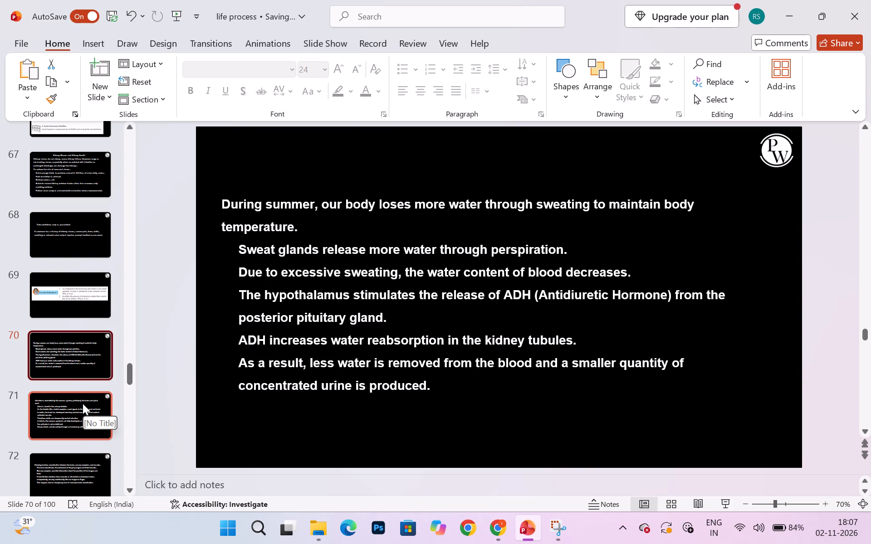
key(Down)
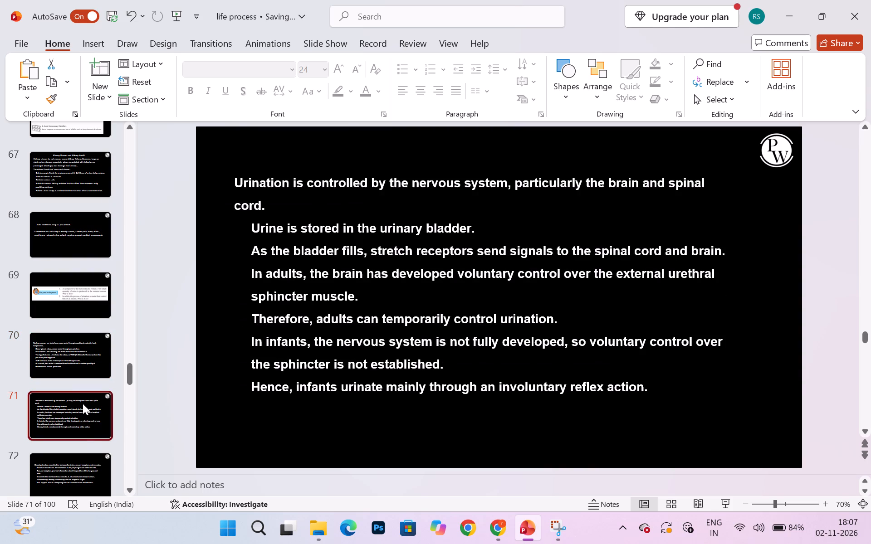
key(Down)
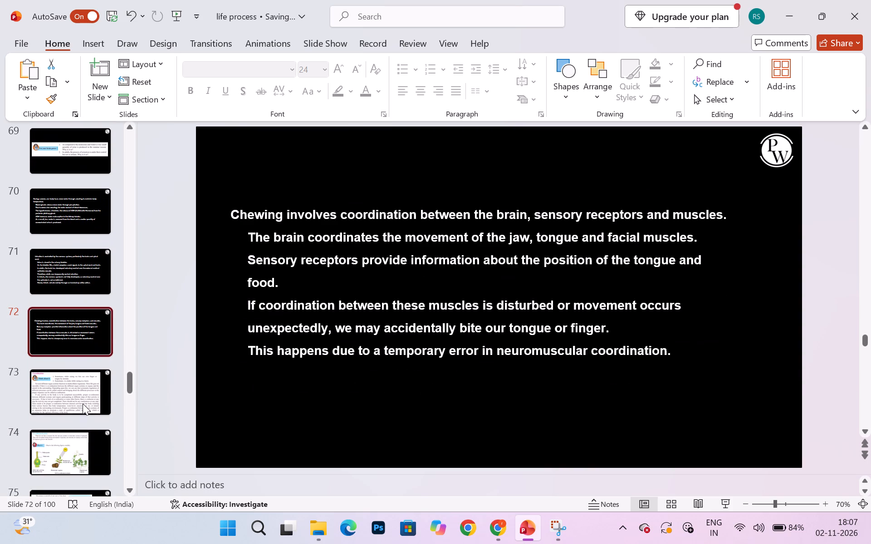
key(Up)
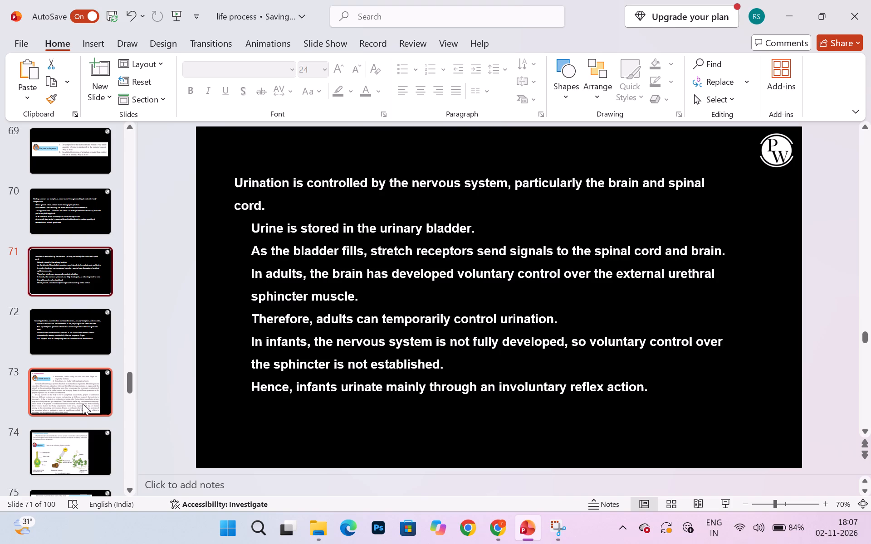
key(Down)
key(Down)
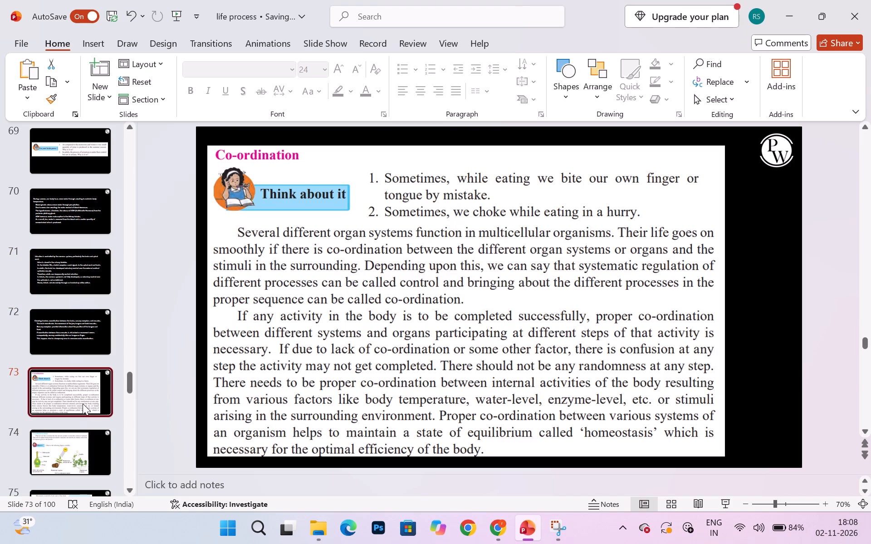
Move the chewing coordination answer slide to directly after the Co-ordination "Think about it" slide.
click(87, 335)
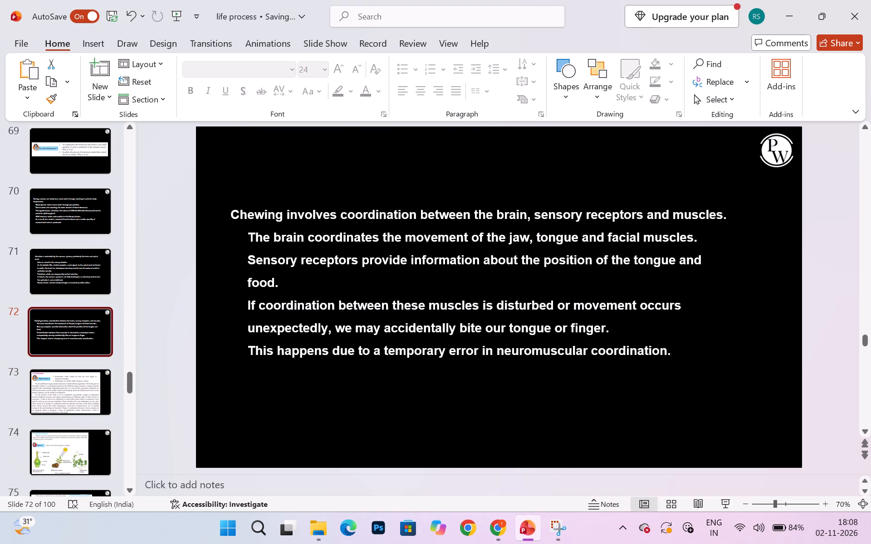
click(247, 233)
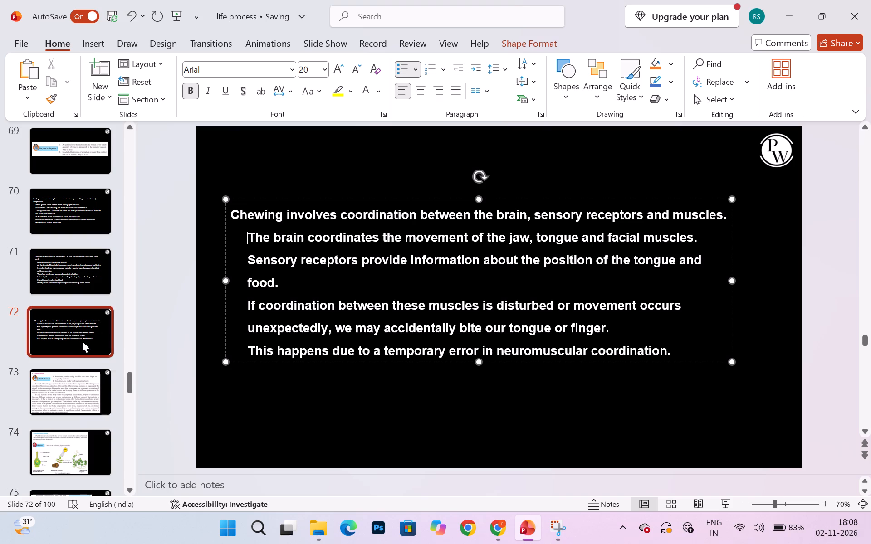
drag(82, 341, 80, 412)
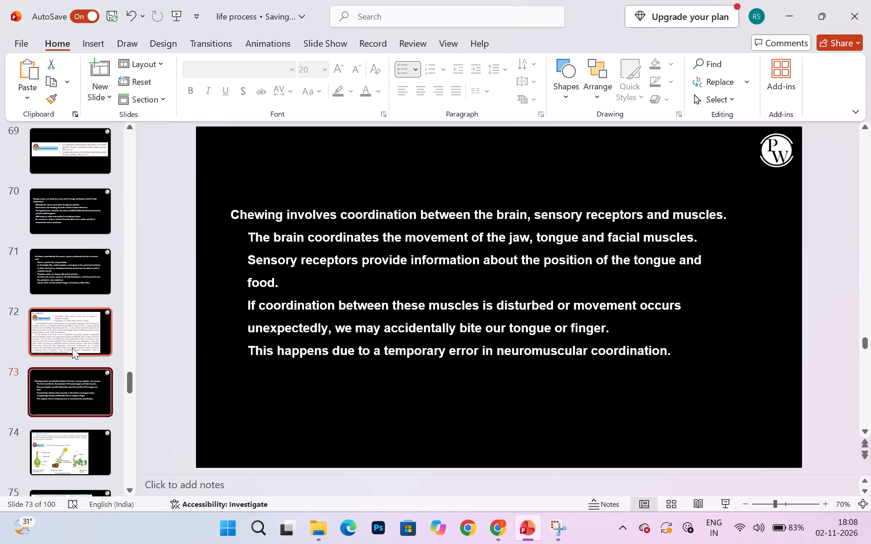
Compare the Co-ordination, chewing answer and Co-ordination in plants slides, and look over the slides that follow up to the nervous system.
click(69, 336)
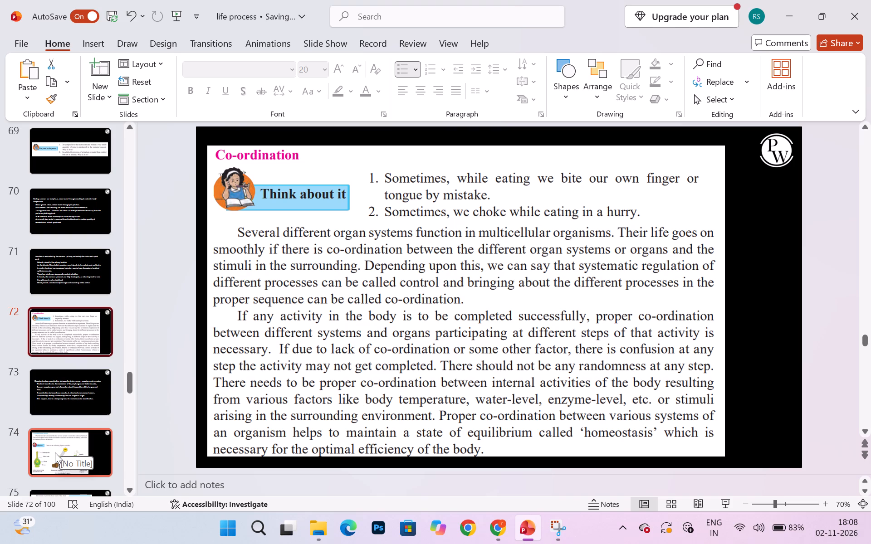
click(55, 452)
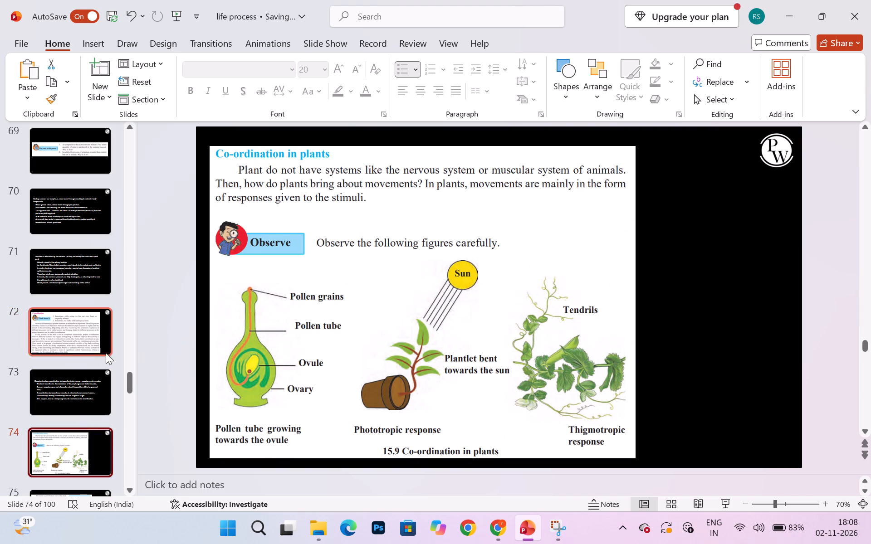
click(83, 384)
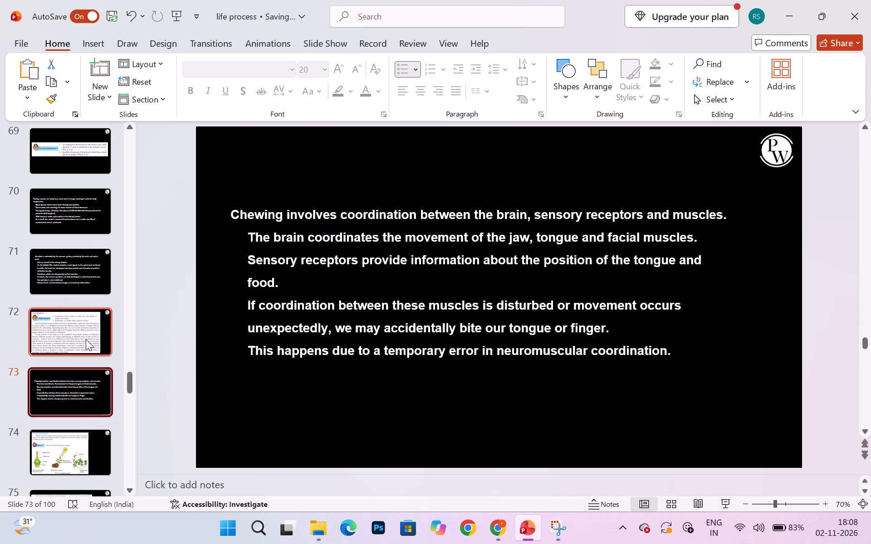
click(86, 339)
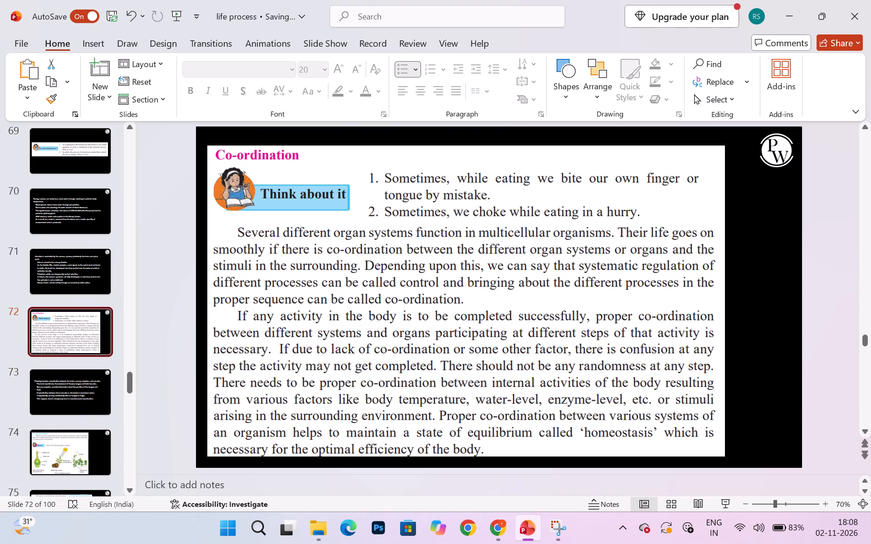
scroll(67, 402, down, 2)
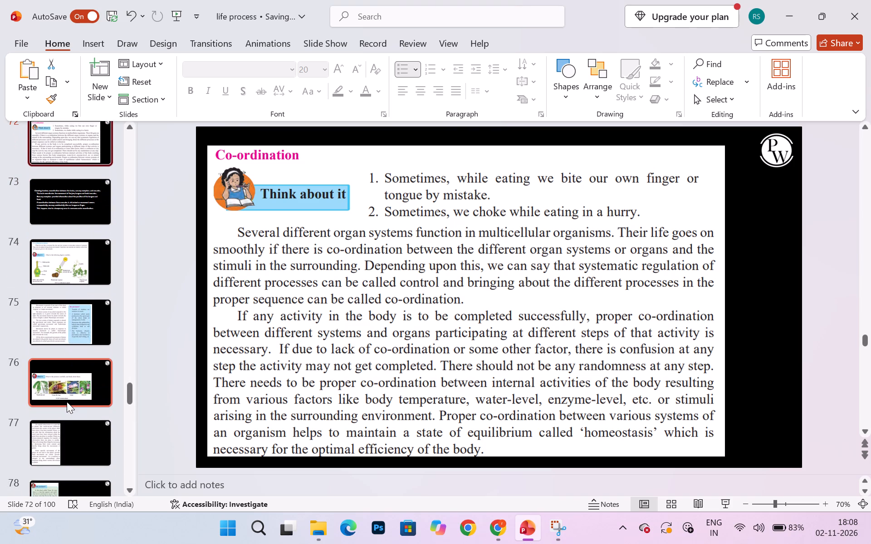
scroll(67, 402, down, 4)
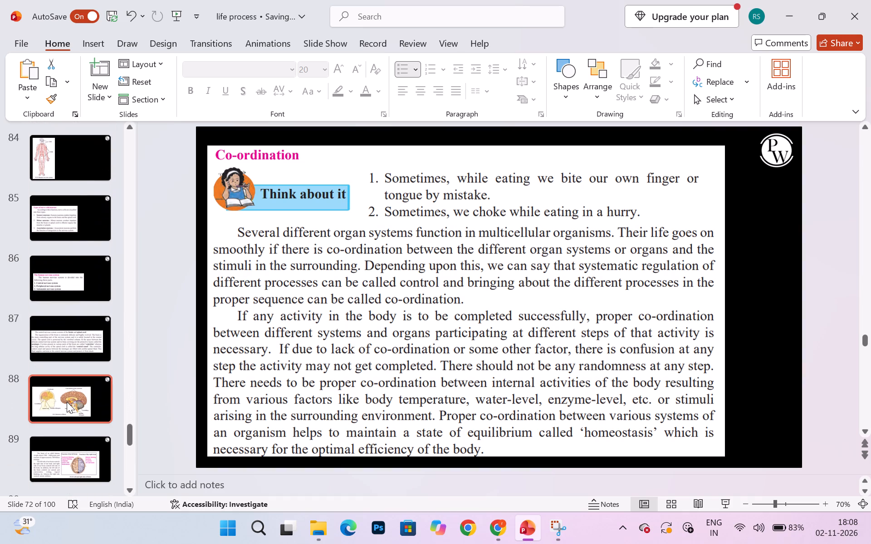
scroll(67, 402, up, 5)
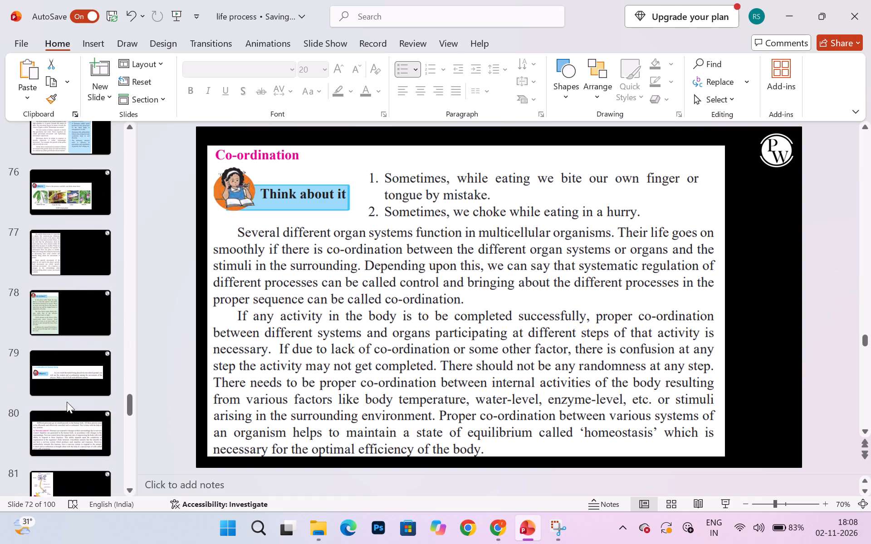
Open the "9th state board science book" PDF from the BOOKS folder inside FOUNDATION PW.
click(312, 520)
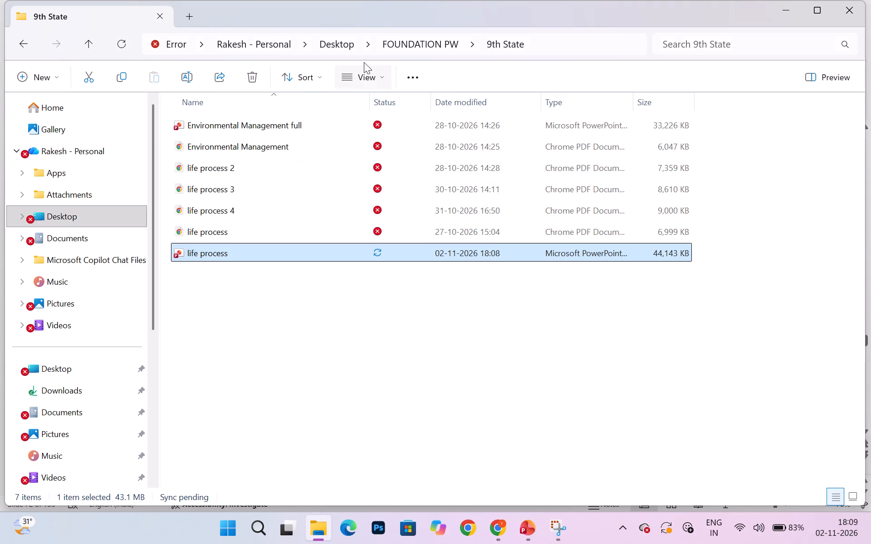
click(418, 40)
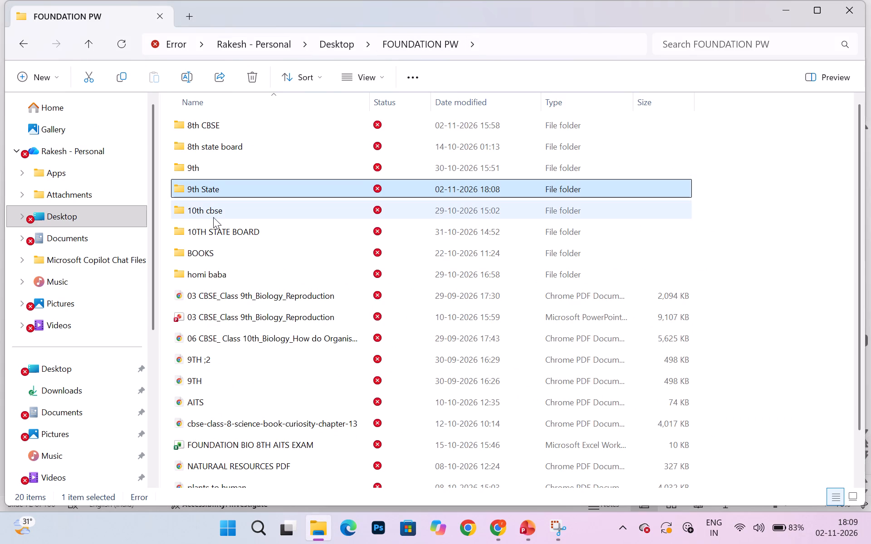
double_click(204, 251)
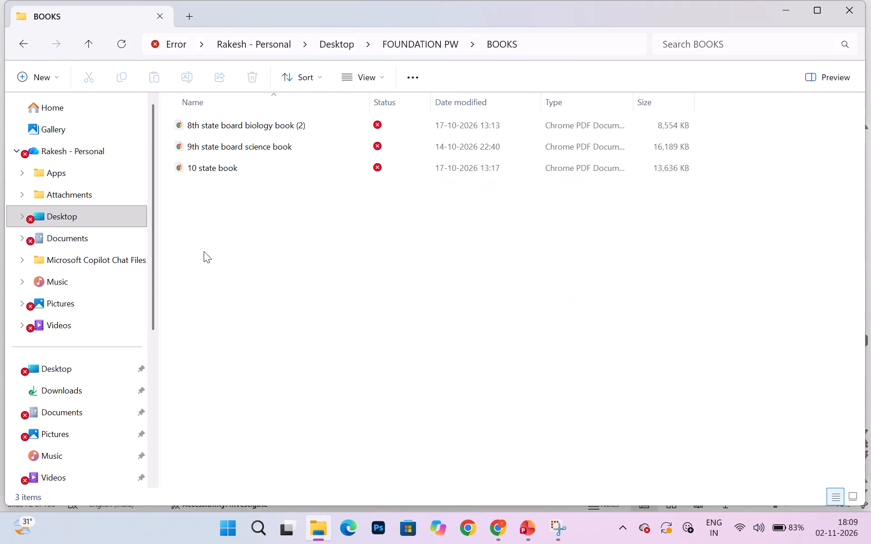
double_click(227, 143)
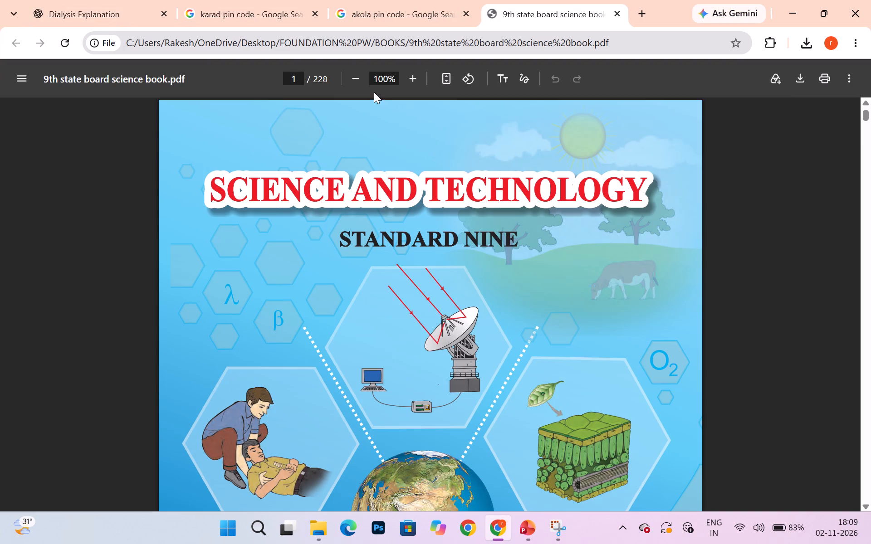
Go through the textbook's front matter to the Contents list and look up the page of the Life Processes in Living Organisms lesson.
scroll(349, 193, down, 7)
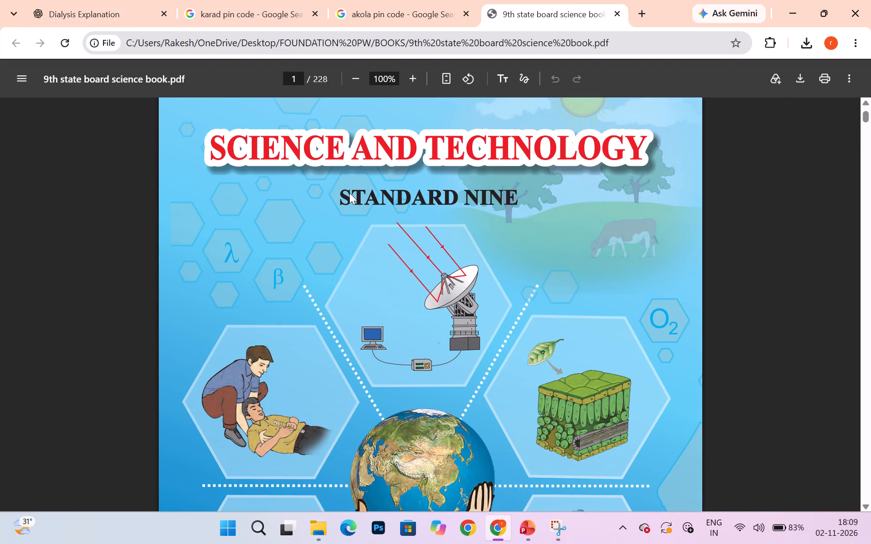
scroll(349, 193, down, 1)
scroll(433, 234, down, 6)
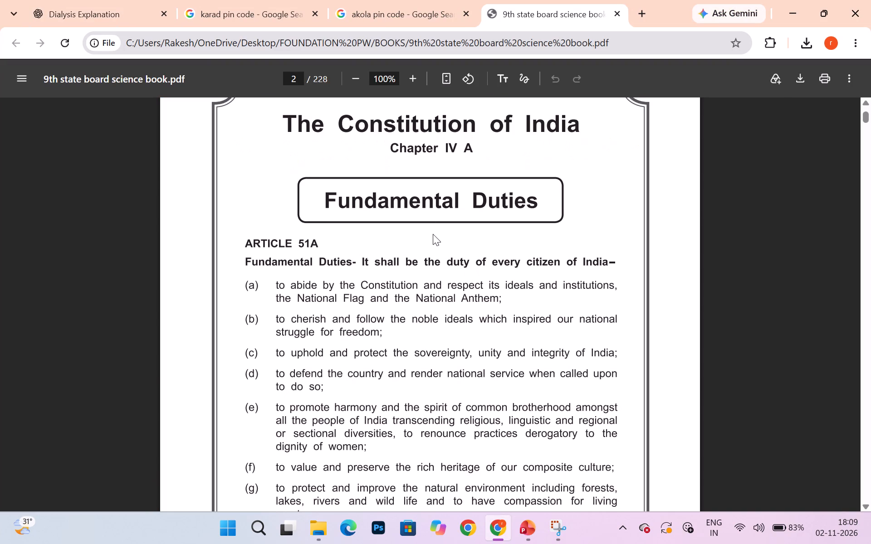
scroll(433, 234, down, 4)
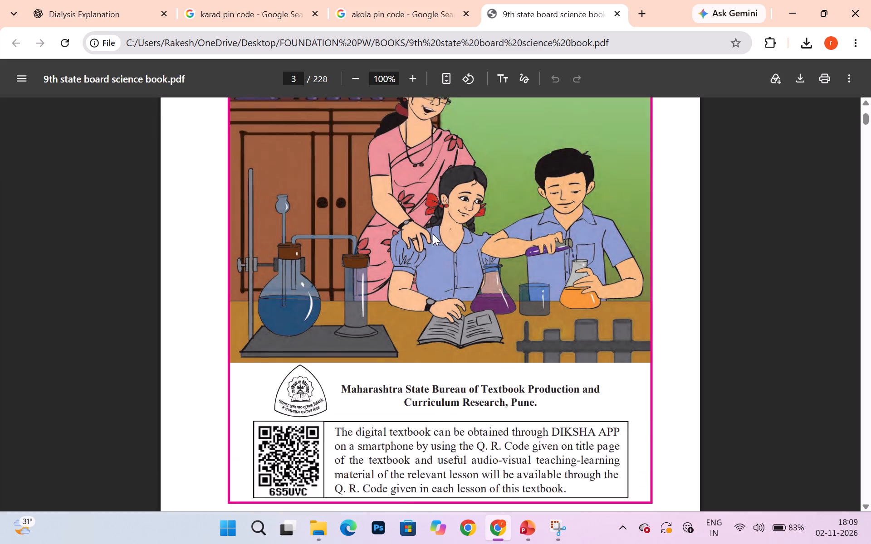
scroll(433, 234, down, 9)
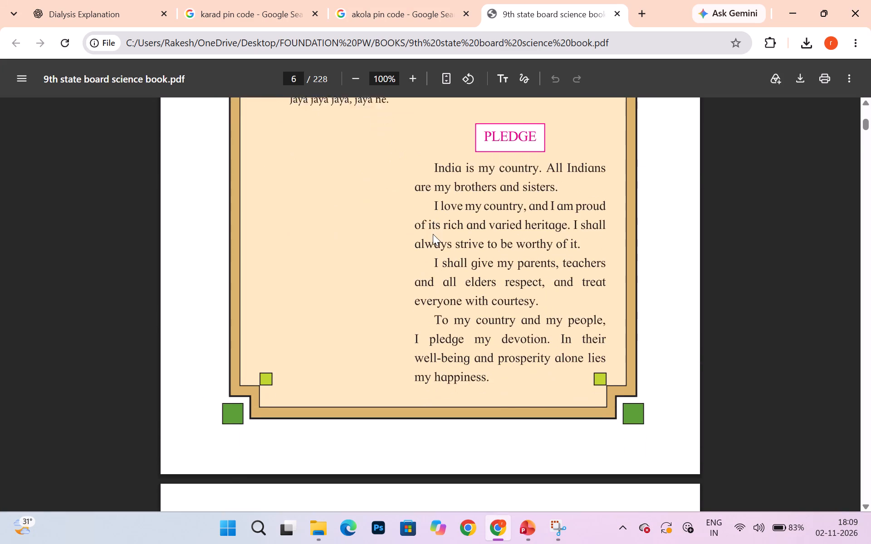
scroll(433, 234, down, 9)
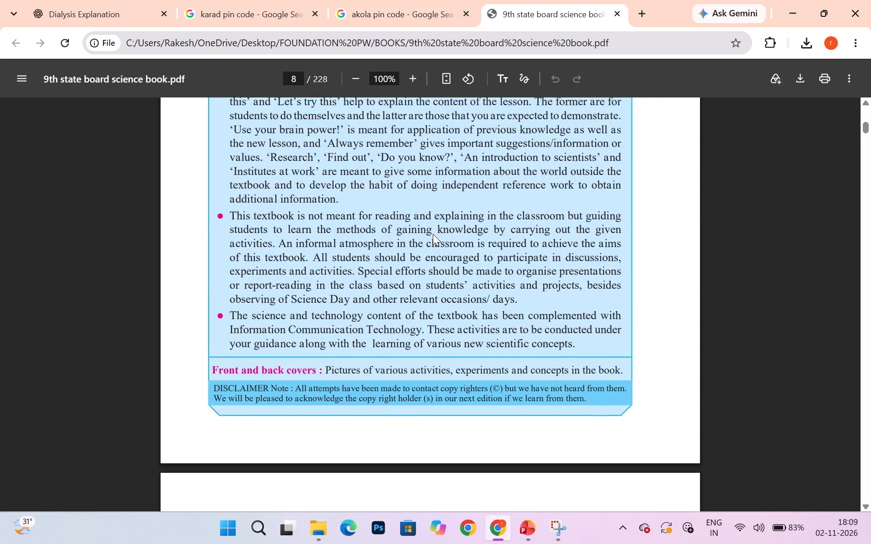
scroll(433, 234, down, 3)
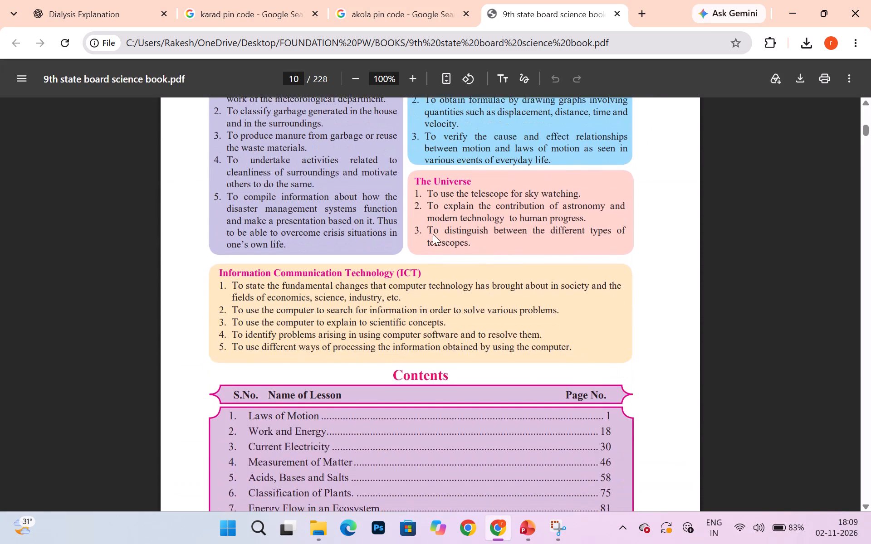
scroll(433, 234, down, 4)
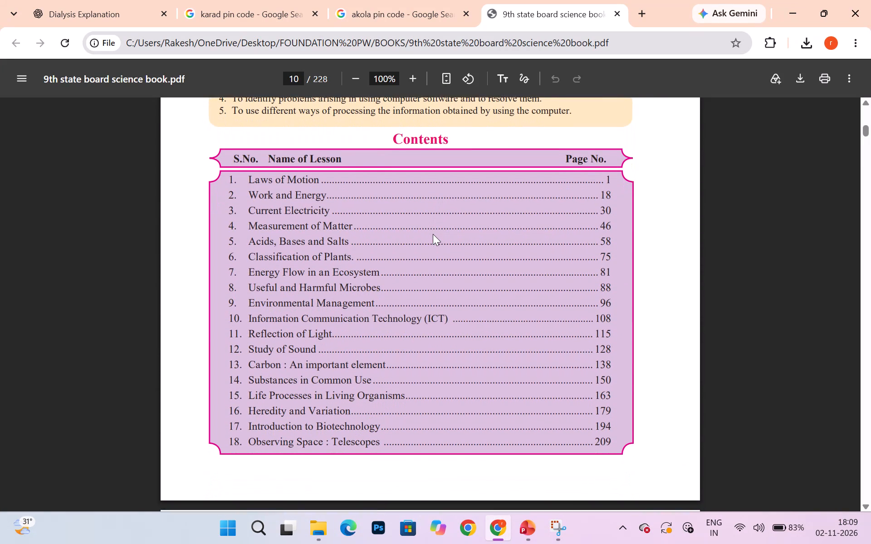
scroll(433, 234, down, 1)
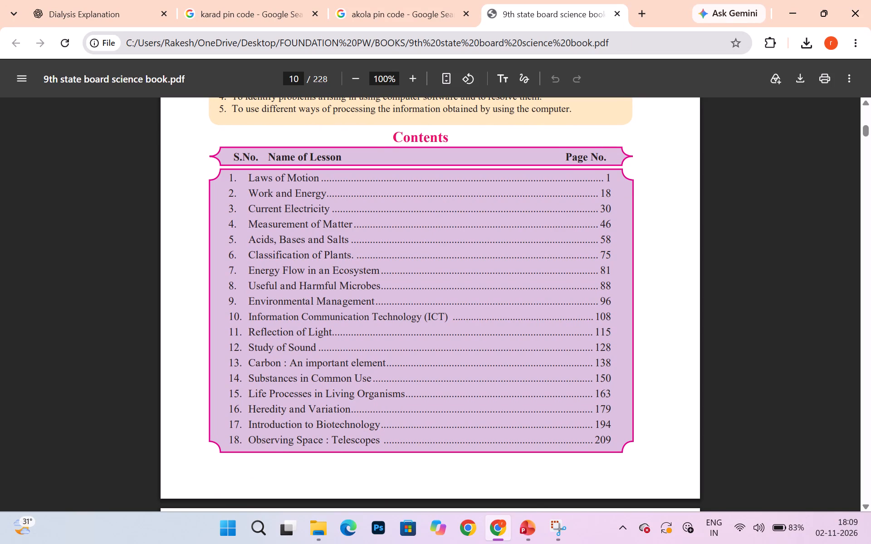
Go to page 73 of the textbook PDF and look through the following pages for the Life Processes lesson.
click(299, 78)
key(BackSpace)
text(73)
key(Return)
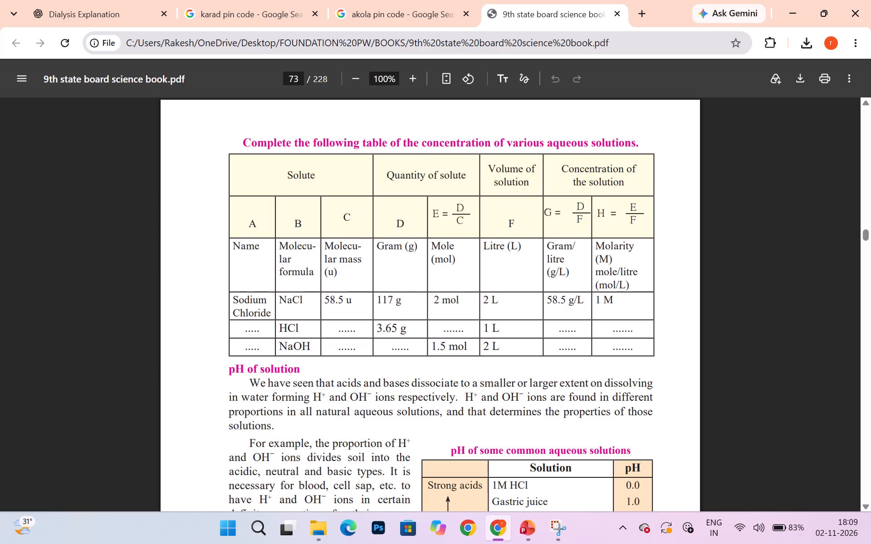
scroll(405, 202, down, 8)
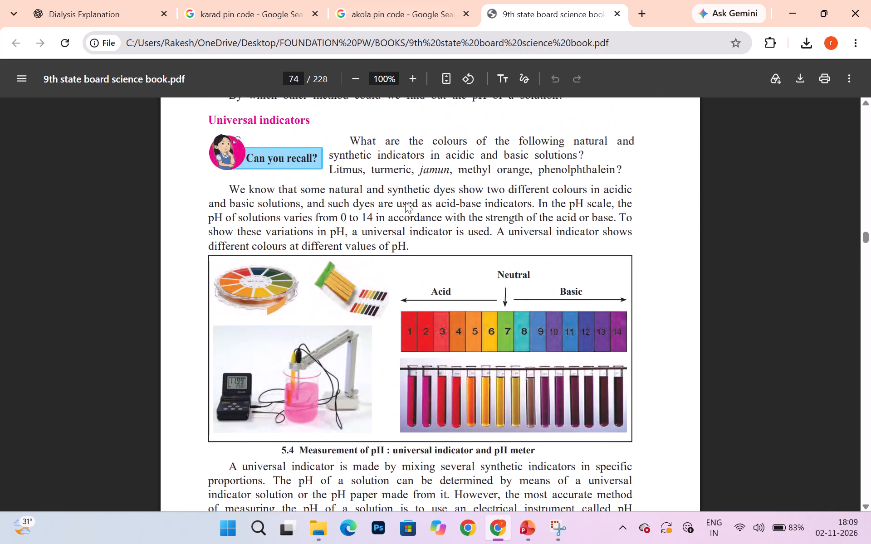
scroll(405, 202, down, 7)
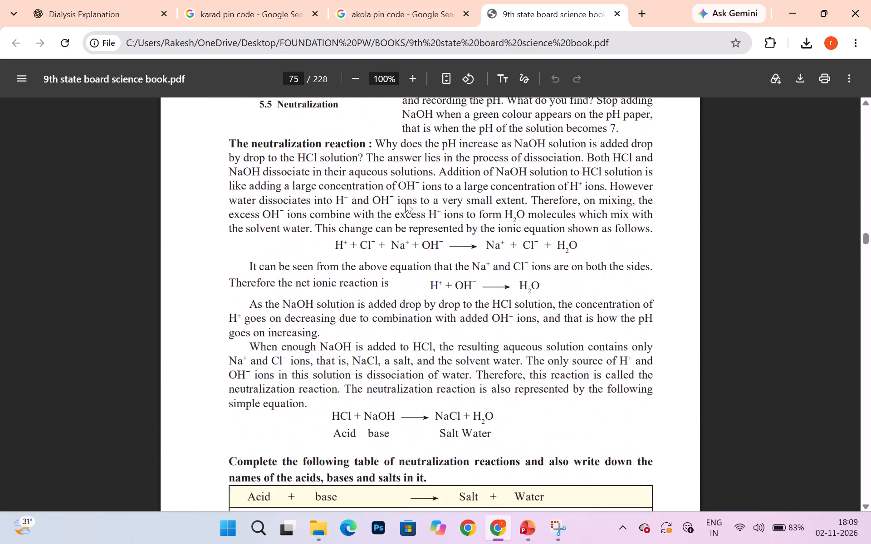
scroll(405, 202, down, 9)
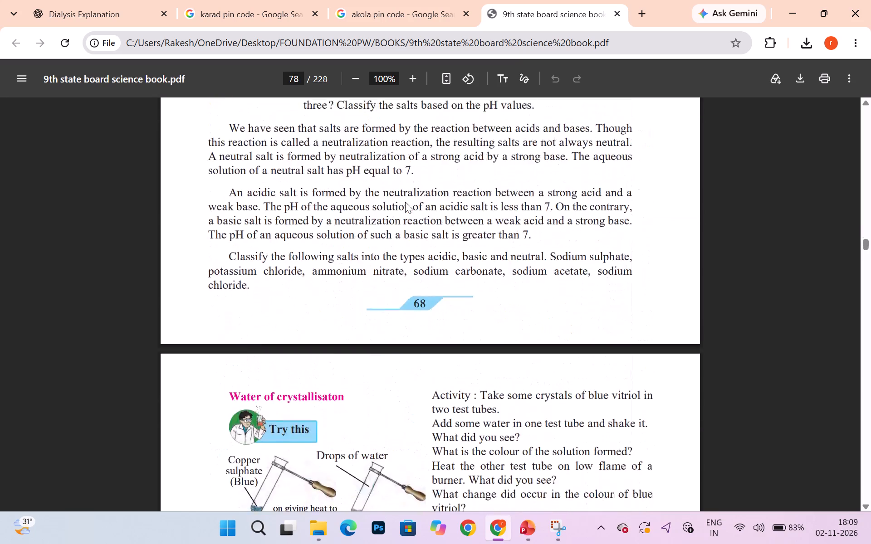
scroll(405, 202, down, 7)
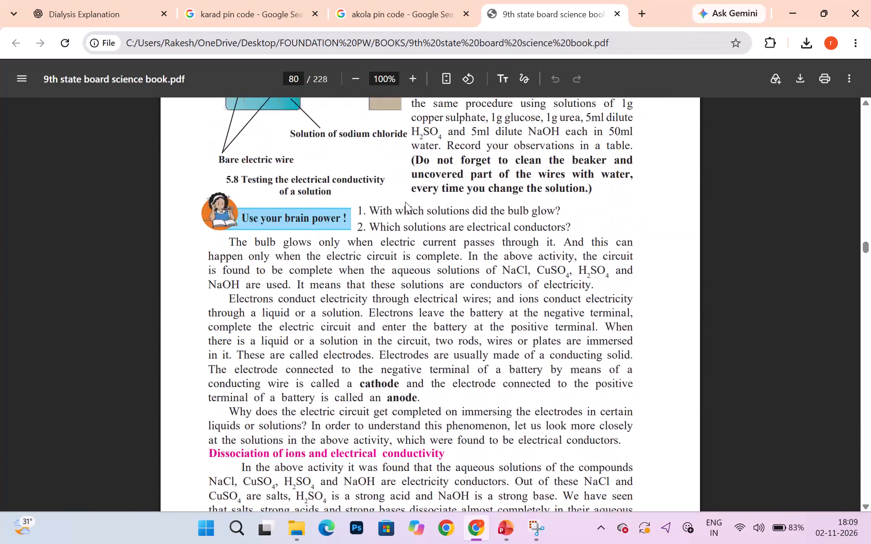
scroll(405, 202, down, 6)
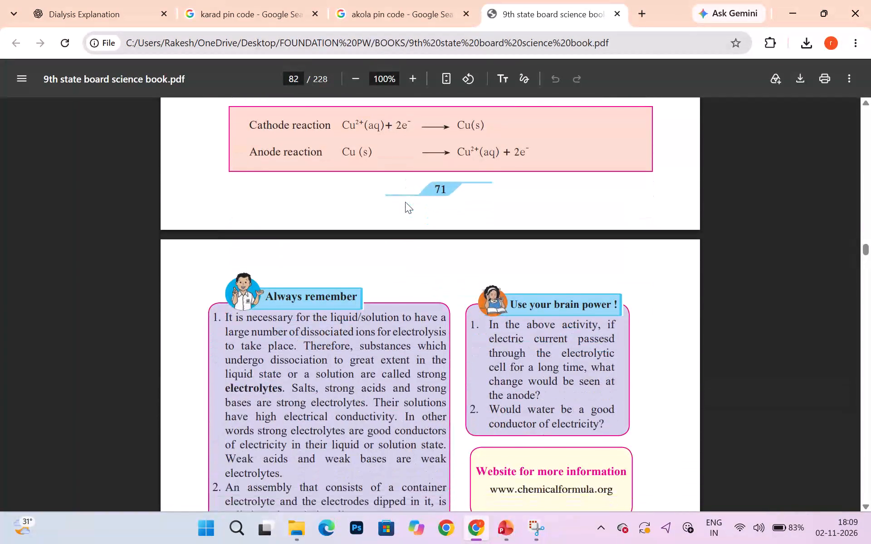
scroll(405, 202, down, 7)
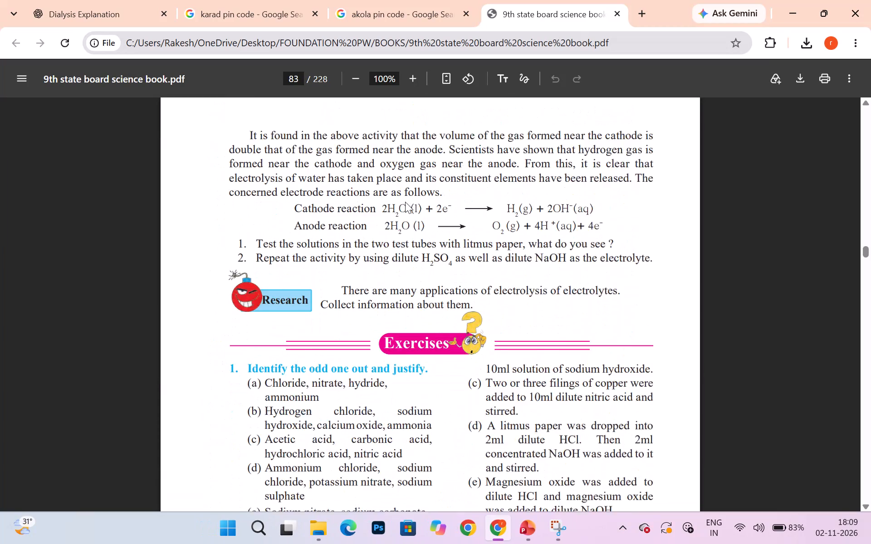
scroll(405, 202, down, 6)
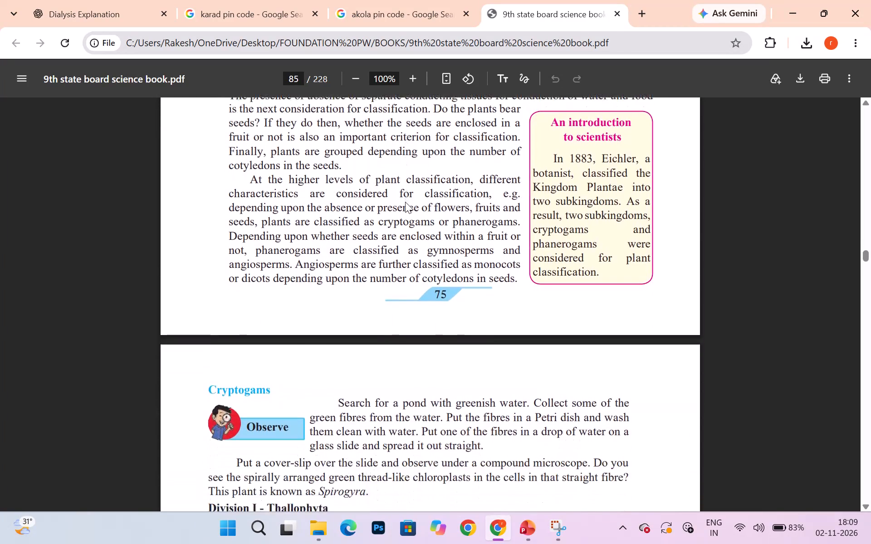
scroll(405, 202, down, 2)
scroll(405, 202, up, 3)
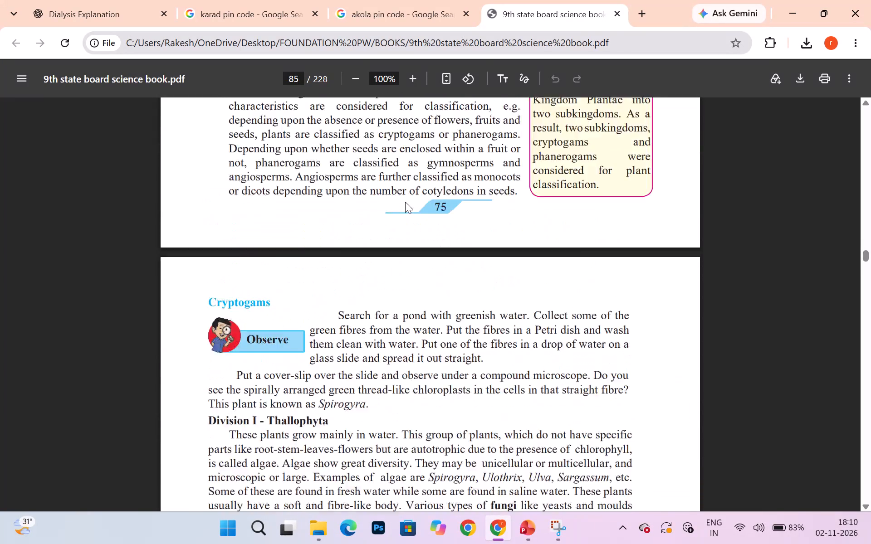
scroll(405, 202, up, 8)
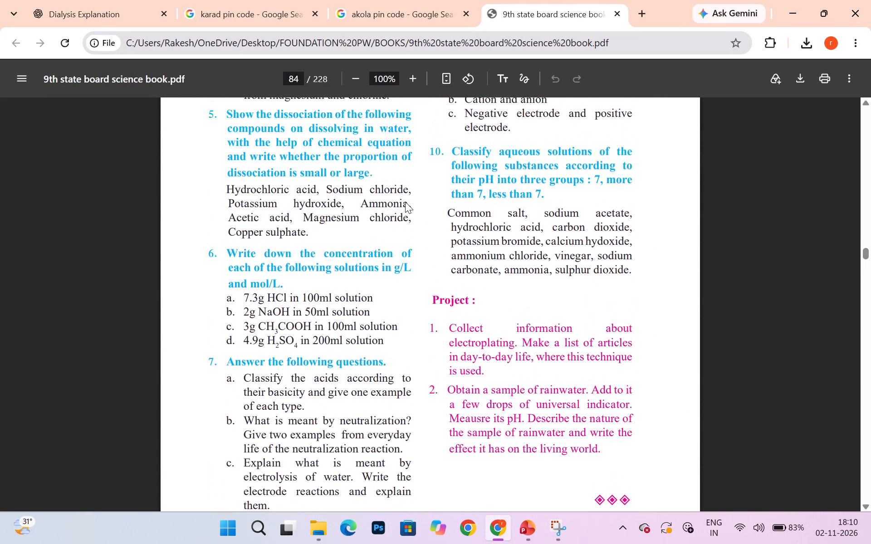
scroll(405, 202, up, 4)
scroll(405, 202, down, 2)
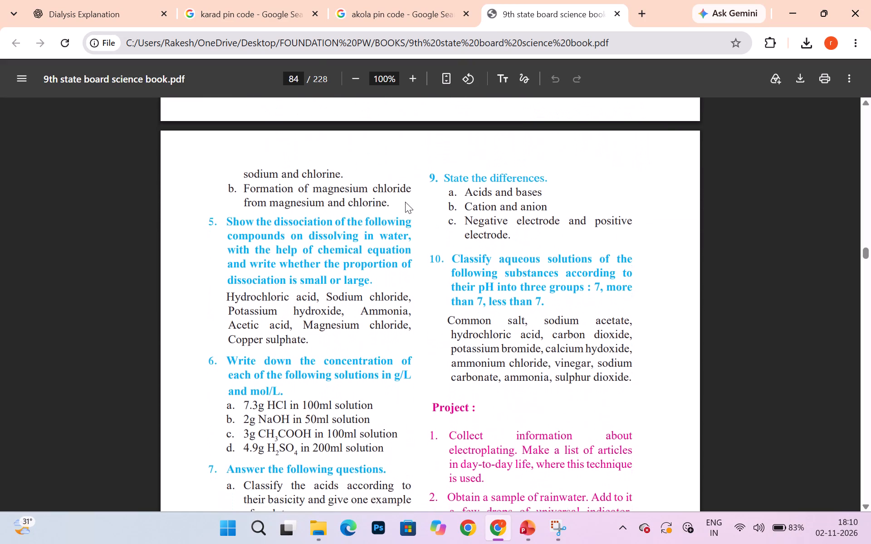
Go to page 173 of the textbook PDF and view the opening page of the Life Processes lesson.
click(296, 77)
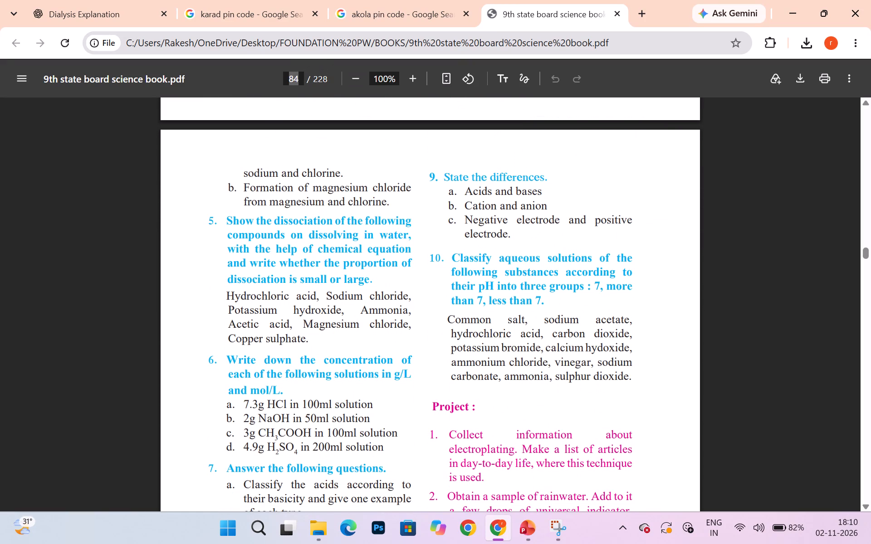
key(BackSpace)
key(1)
key(7)
key(3)
key(Return)
scroll(423, 258, down, 4)
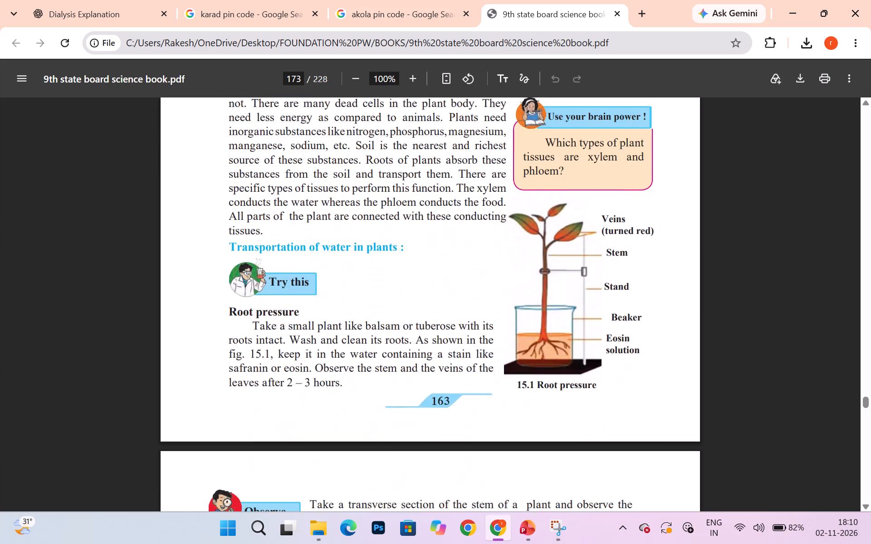
scroll(423, 258, down, 12)
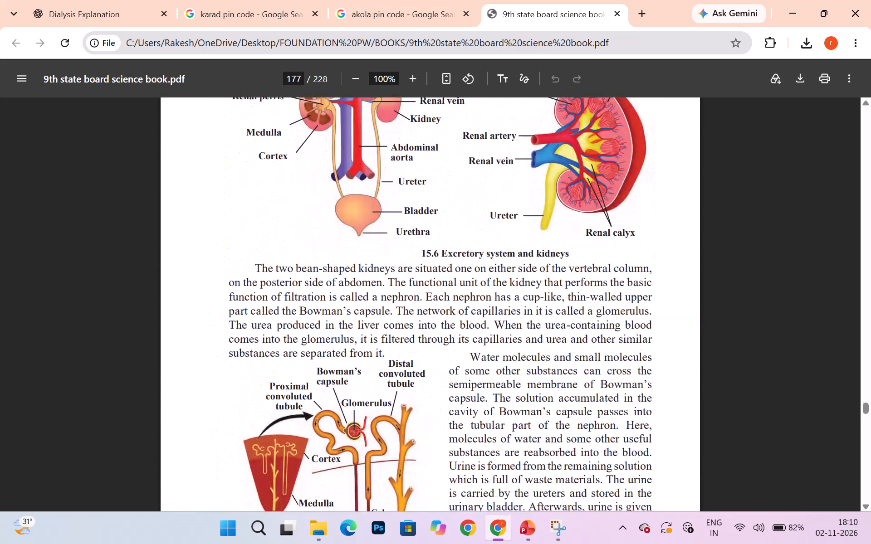
scroll(423, 258, down, 3)
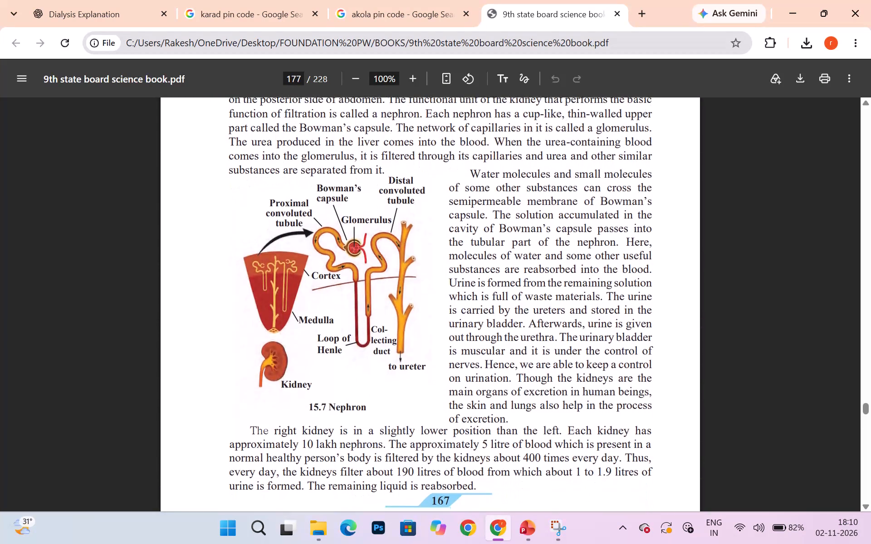
scroll(423, 258, down, 9)
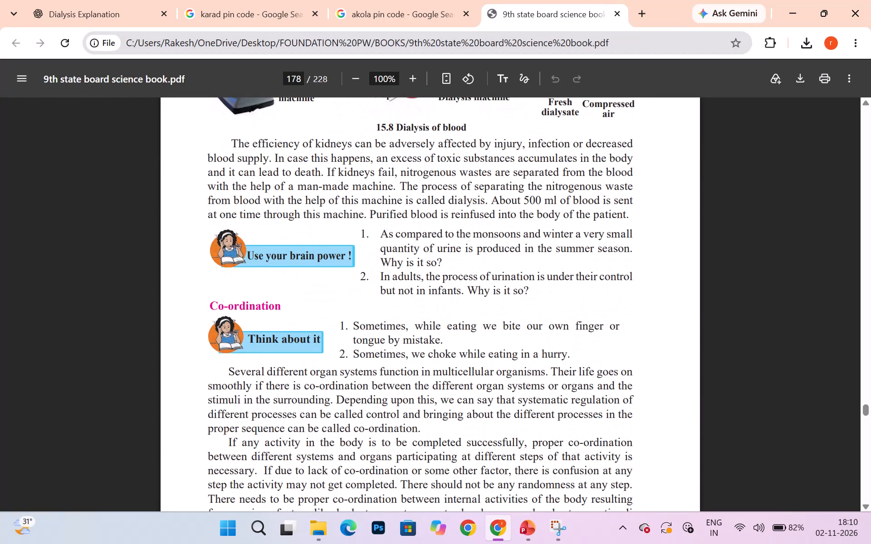
scroll(423, 258, down, 3)
scroll(423, 258, up, 1)
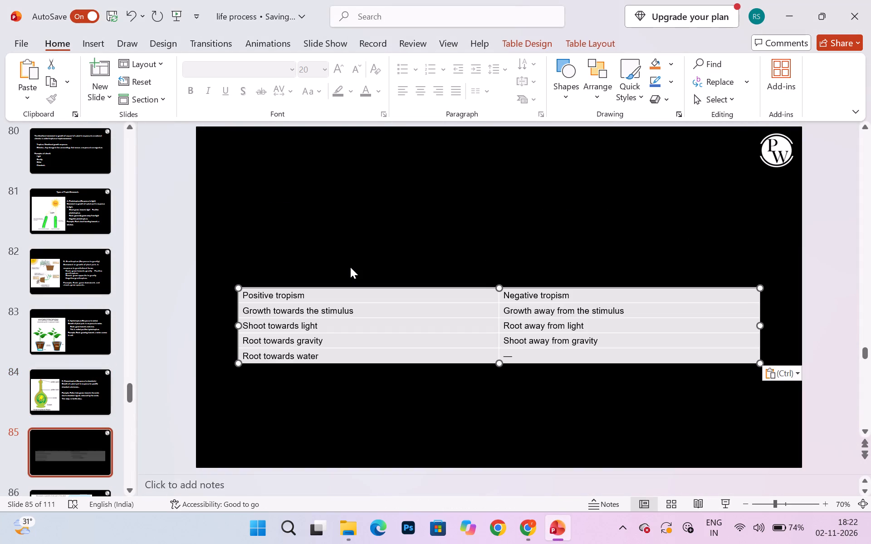
drag(499, 290, 489, 205)
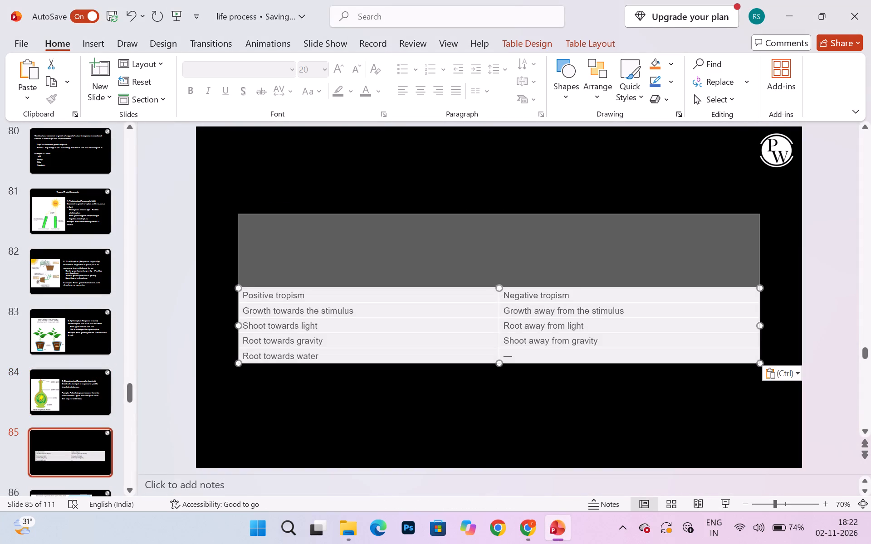
drag(489, 205, 487, 175)
Make all the tropism table's text white and apply the unfilled table style with blue gridlines.
key(ctrl+a)
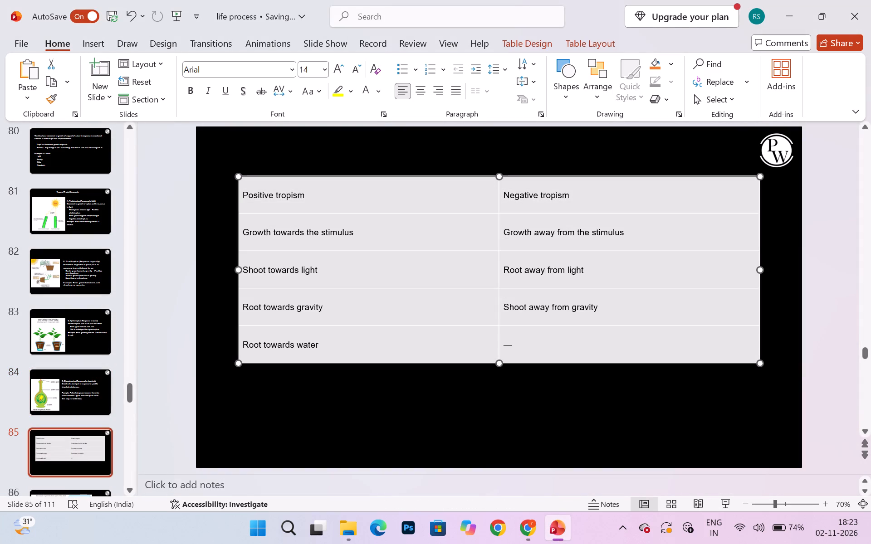
click(375, 233)
key(ctrl+a)
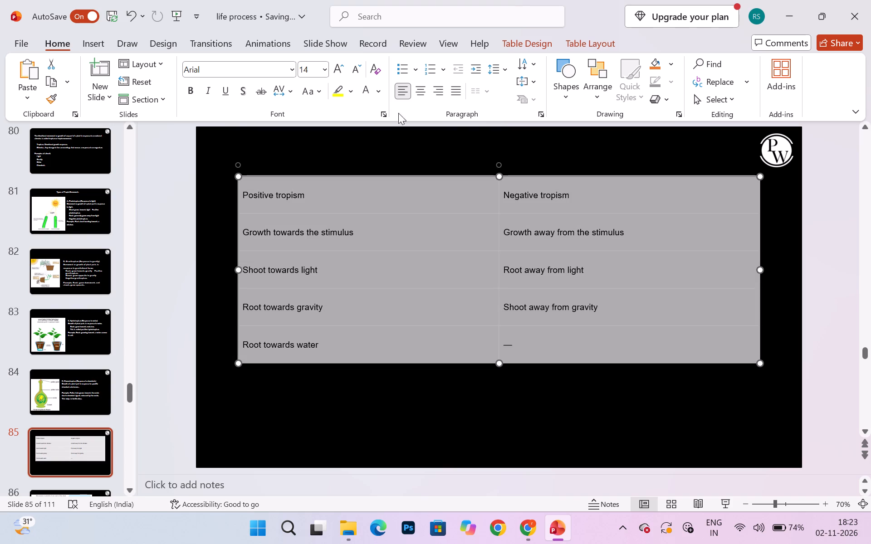
click(377, 89)
click(367, 150)
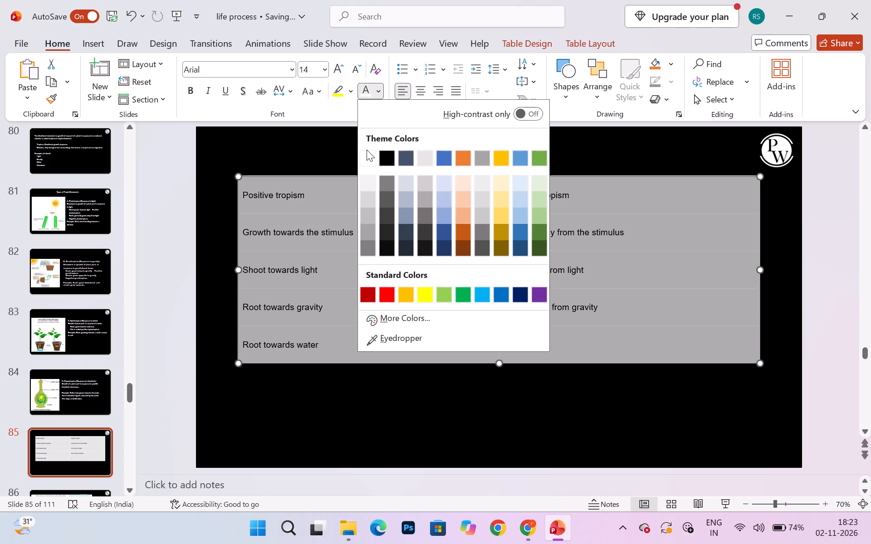
click(365, 152)
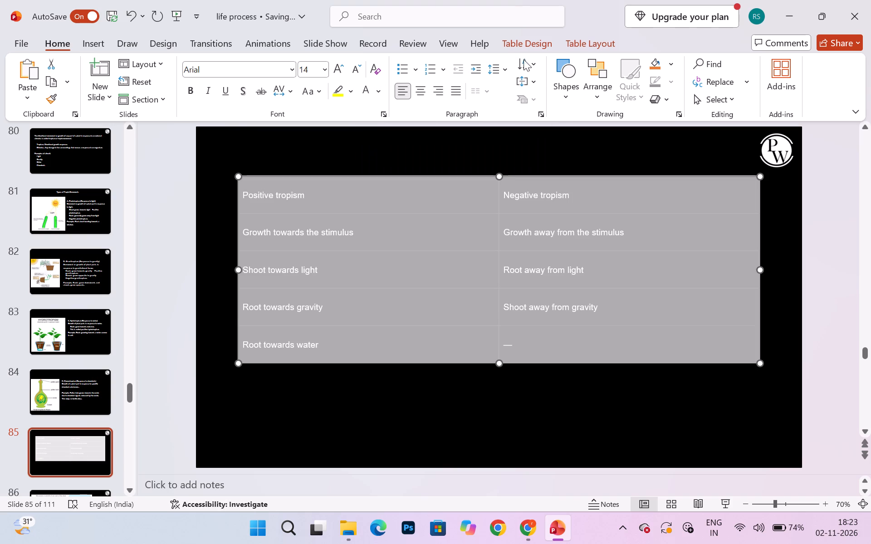
click(497, 67)
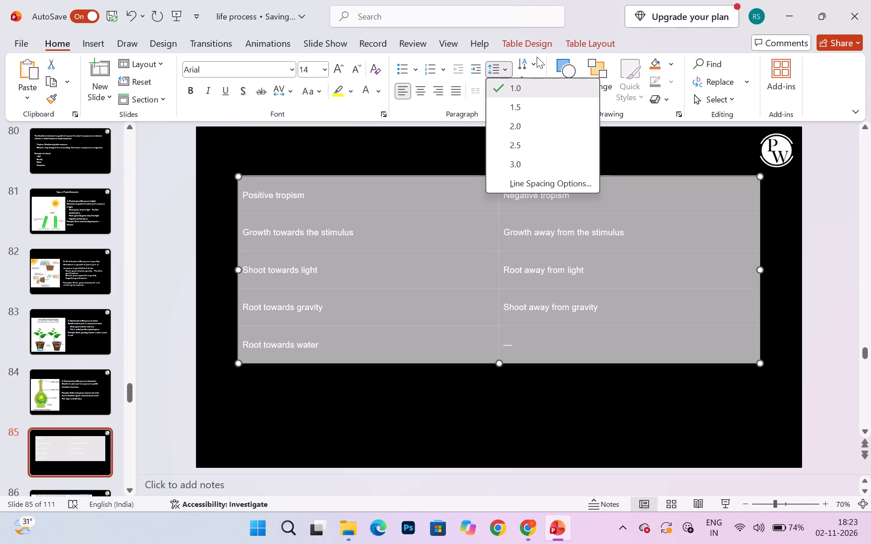
click(532, 36)
click(524, 95)
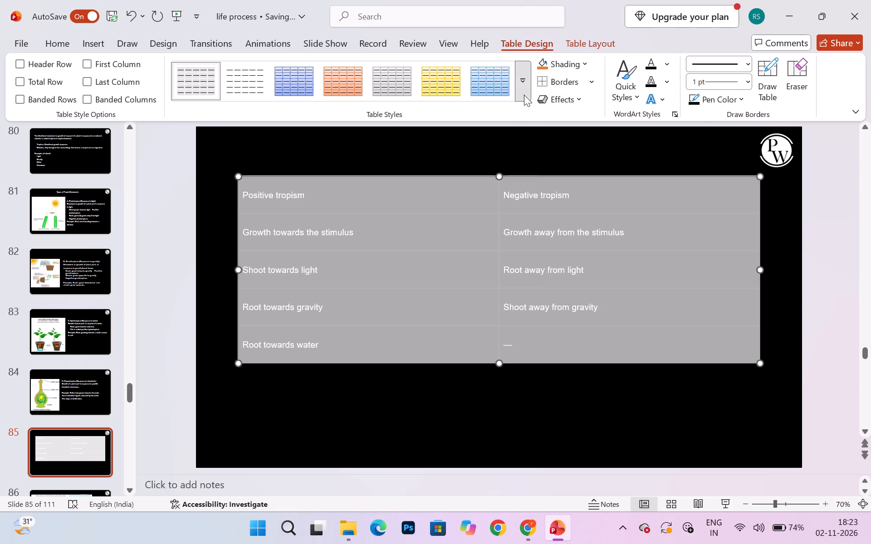
click(438, 359)
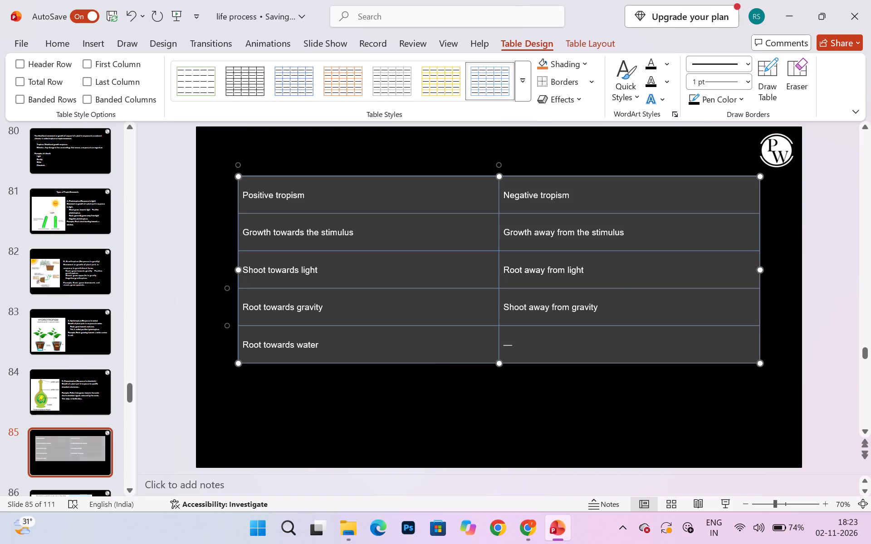
Set all text in the tropism table to 20 pt and bold.
click(64, 48)
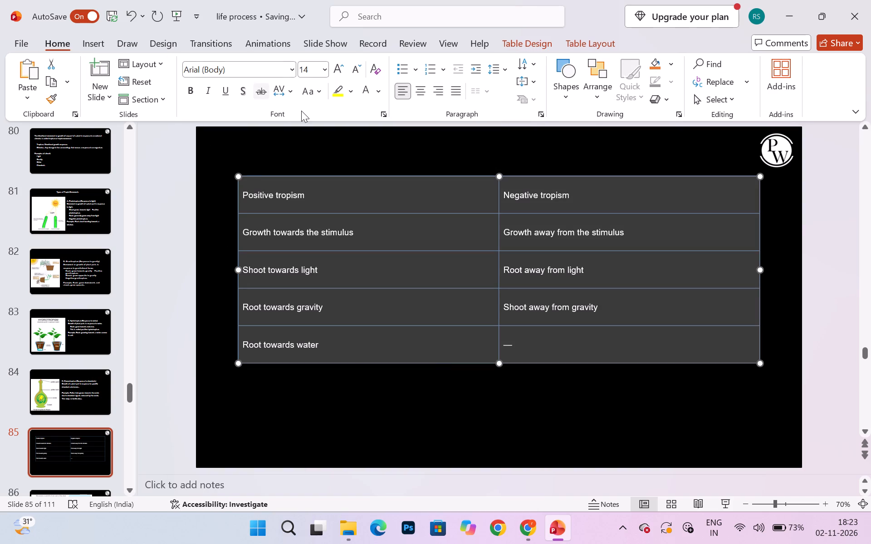
drag(325, 69, 309, 238)
click(309, 238)
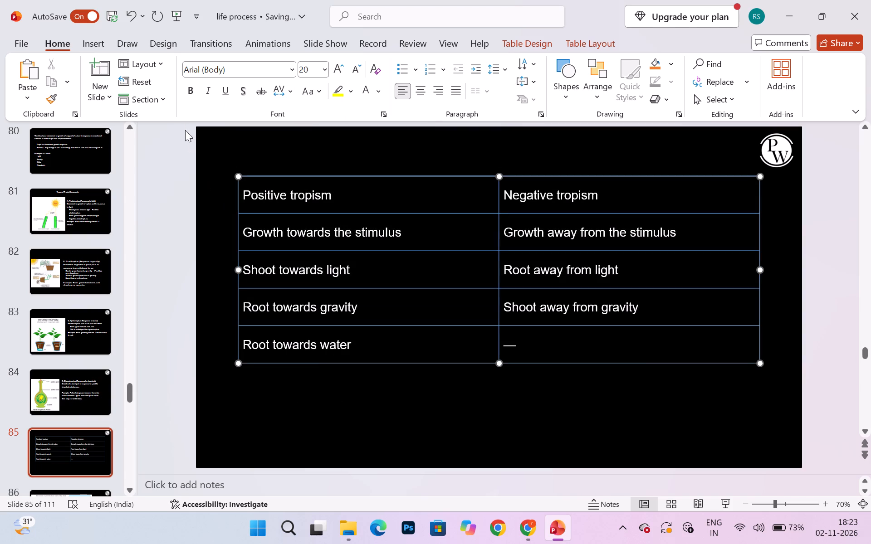
click(296, 192)
key(ctrl+a)
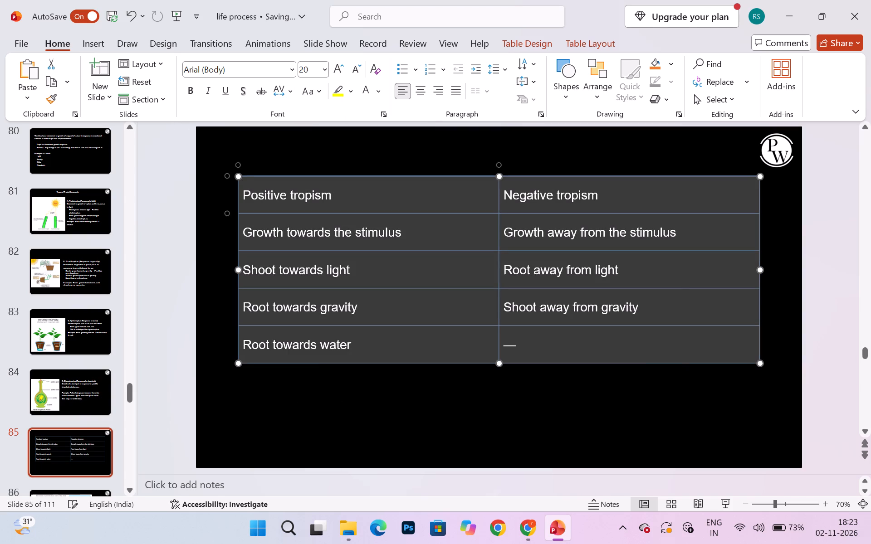
click(192, 92)
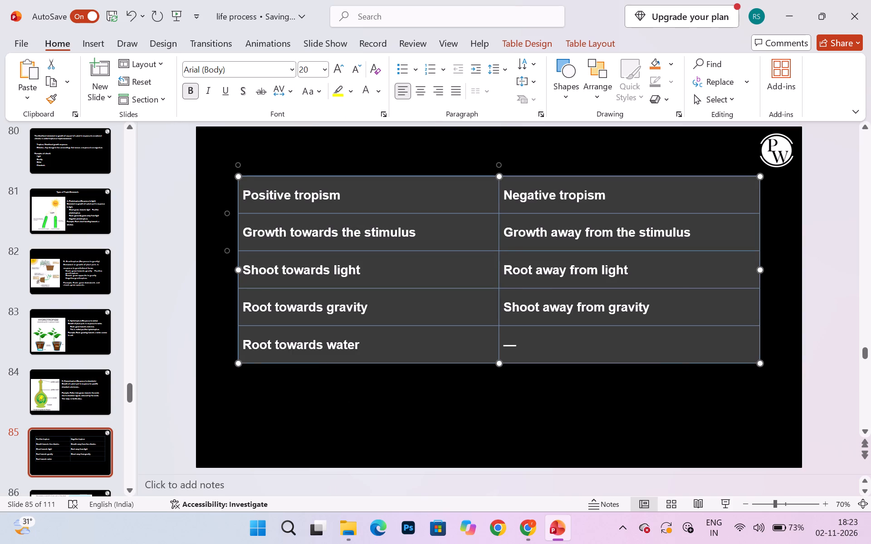
Narrow the table's "Positive tropism" column slightly and stretch the table's bottom edge downward to make the rows taller.
drag(497, 189, 477, 195)
drag(477, 195, 475, 196)
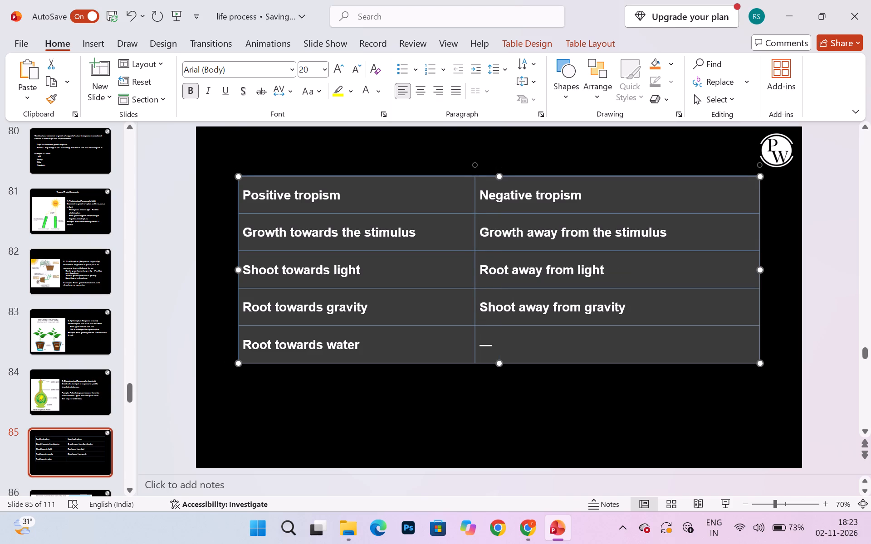
drag(501, 364, 505, 406)
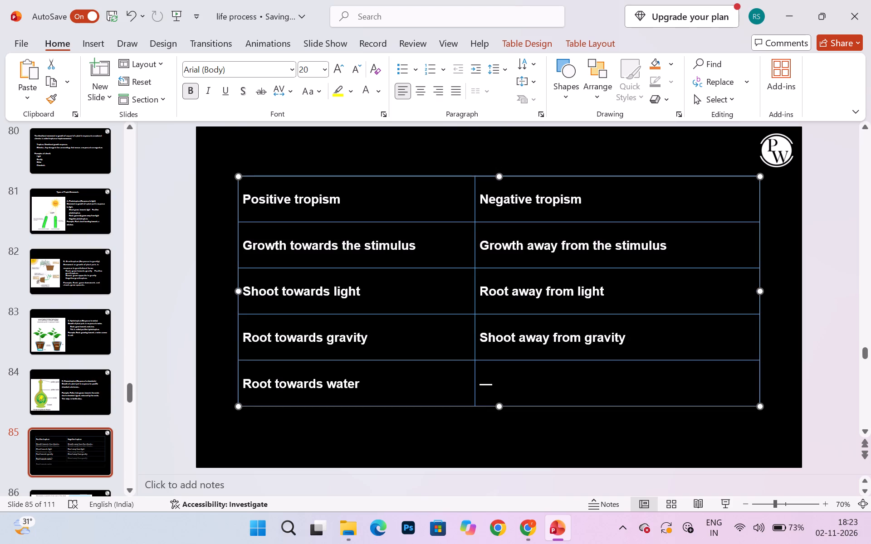
click(511, 422)
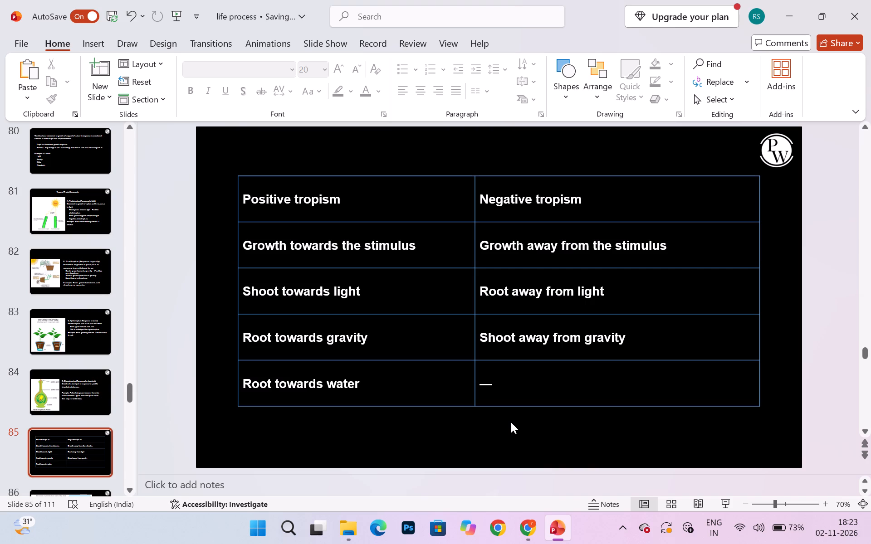
click(576, 194)
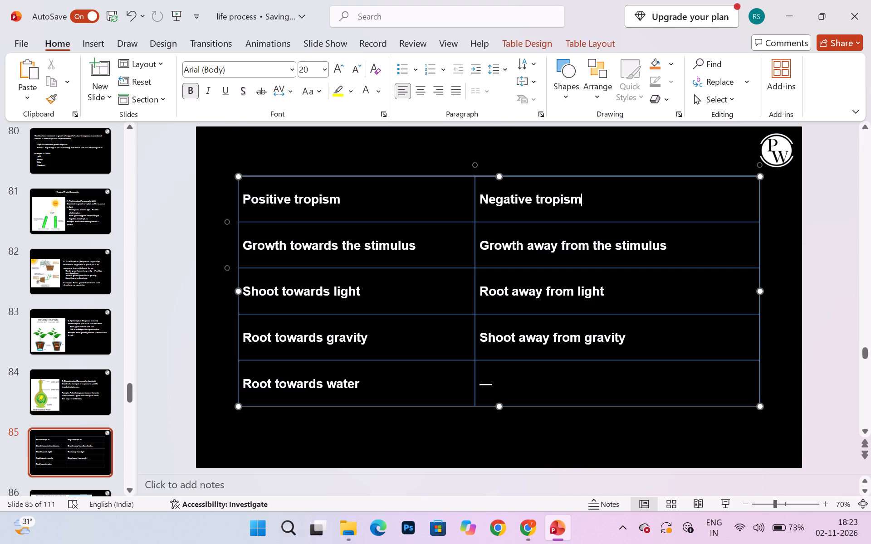
Switch to ChatGPT and copy the enlarged auxin diagram from the "Why do plants bend towards light?" section.
click(524, 519)
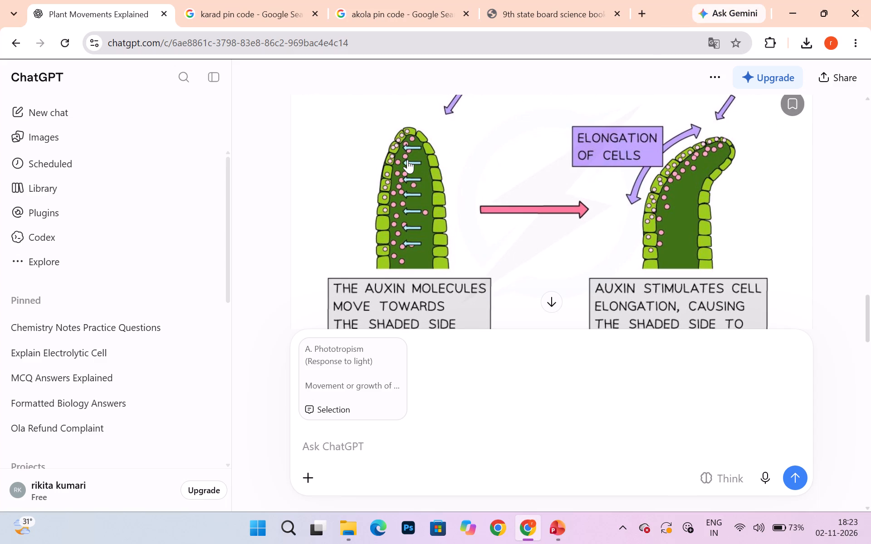
click(312, 202)
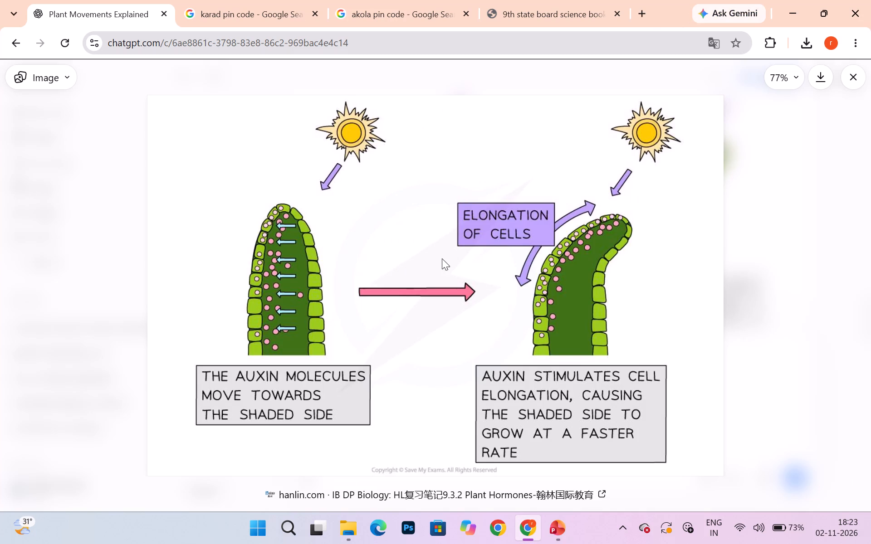
right_click(465, 266)
click(517, 318)
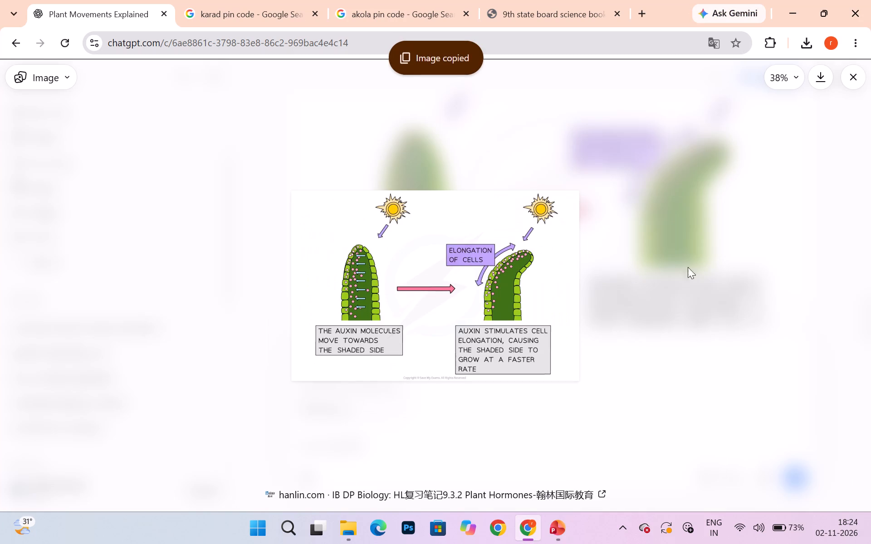
click(853, 78)
scroll(563, 182, up, 1)
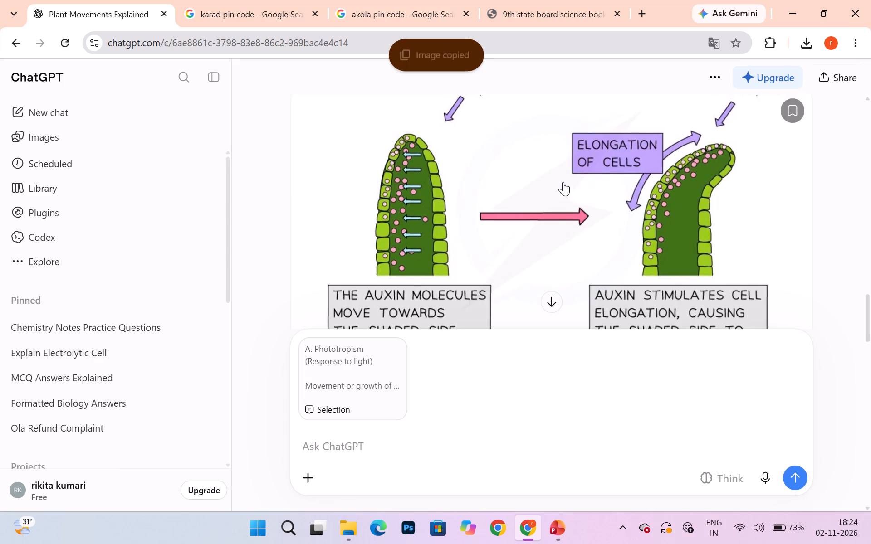
scroll(563, 182, up, 1)
scroll(563, 182, down, 1)
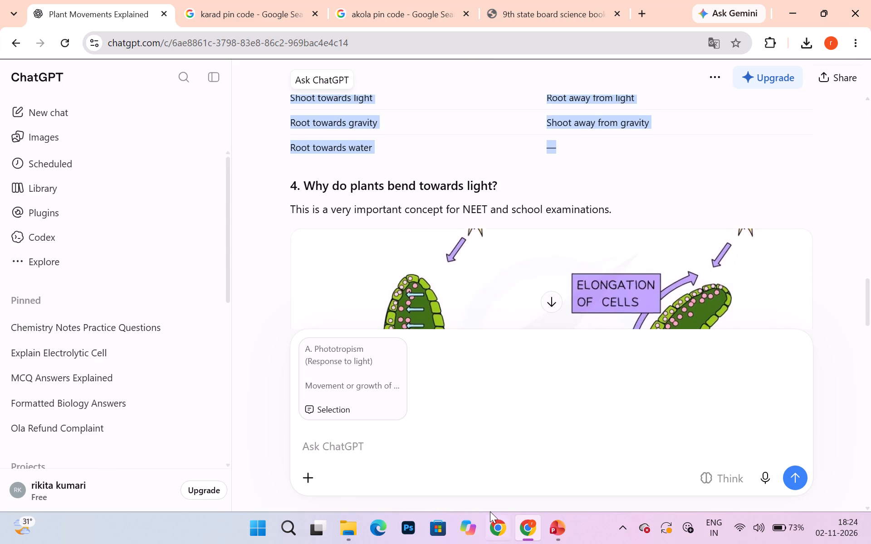
In PowerPoint, add slide 86, paste the auxin diagram, shrink it to about 11.46 × 17.31 cm, and move it to the slide's left side.
click(560, 516)
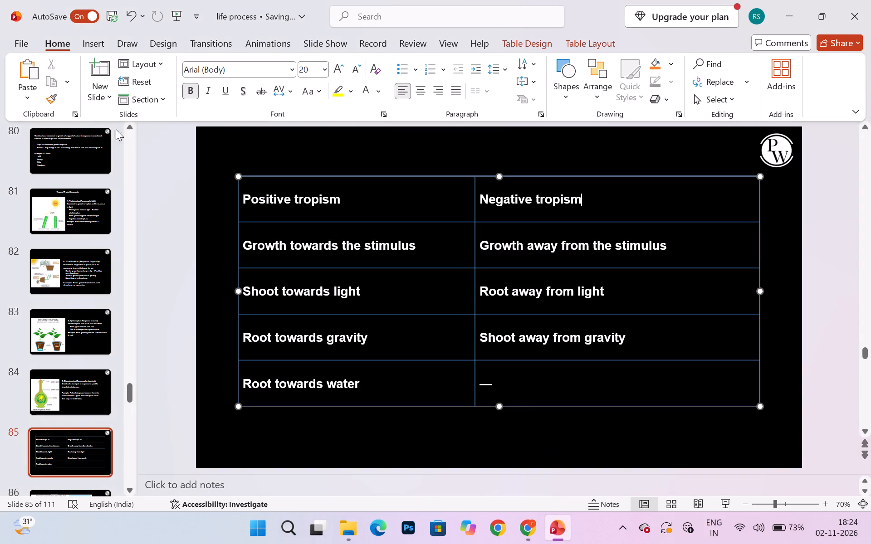
click(99, 66)
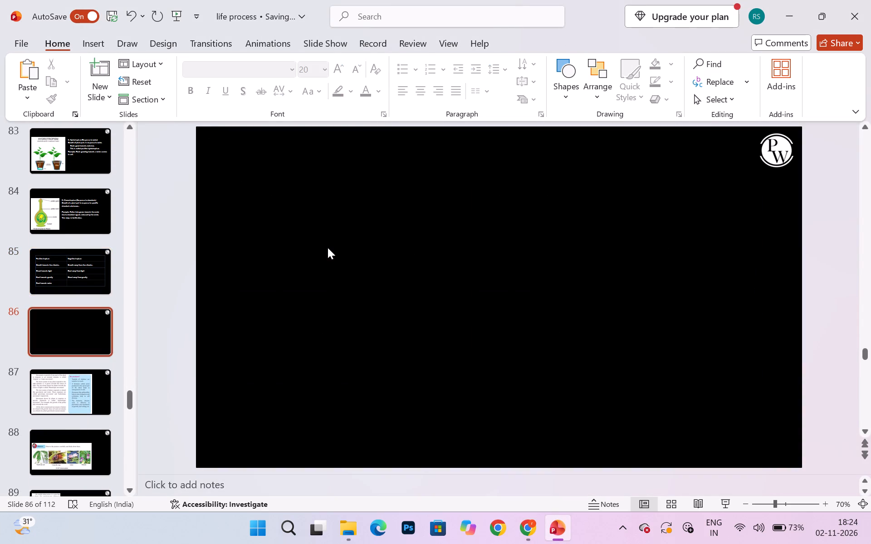
key(ctrl+v)
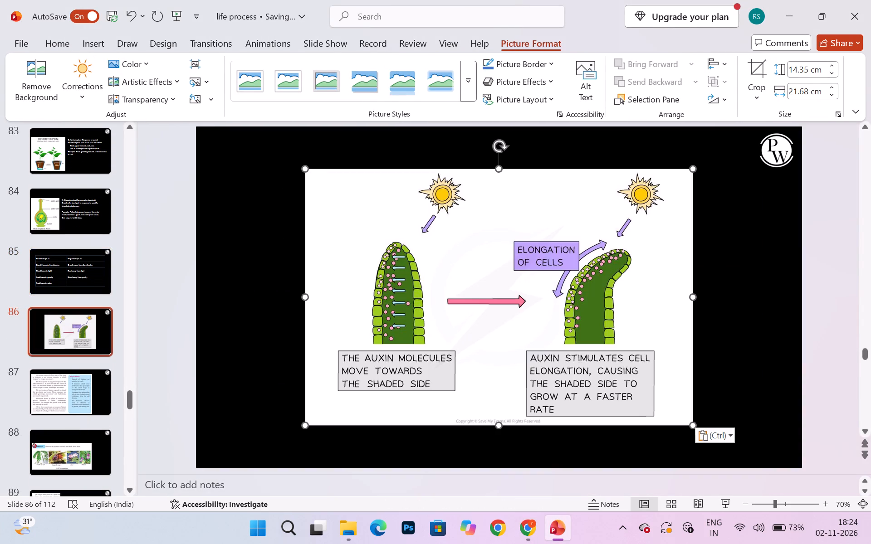
drag(306, 170, 384, 238)
drag(496, 307, 354, 308)
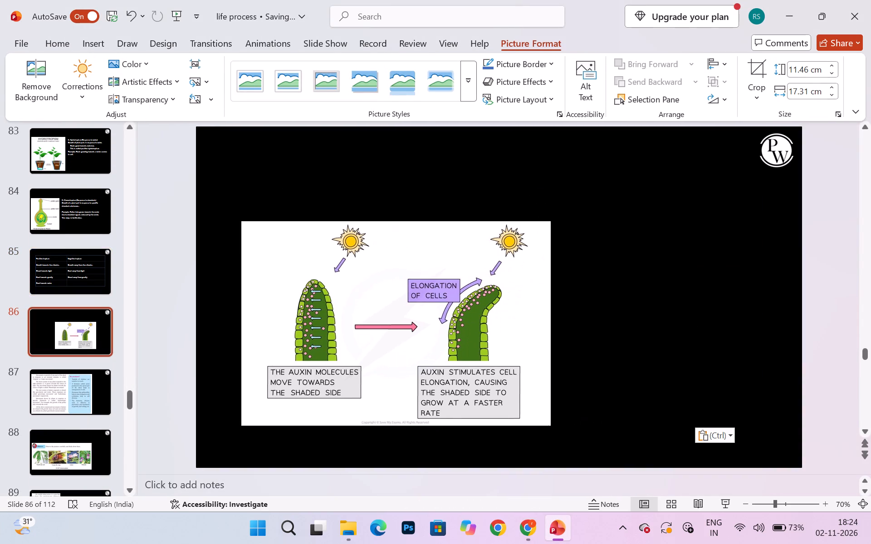
drag(354, 308, 320, 310)
Switch to ChatGPT and copy the heading text "Why do plants bend towards light?" without its number.
click(524, 526)
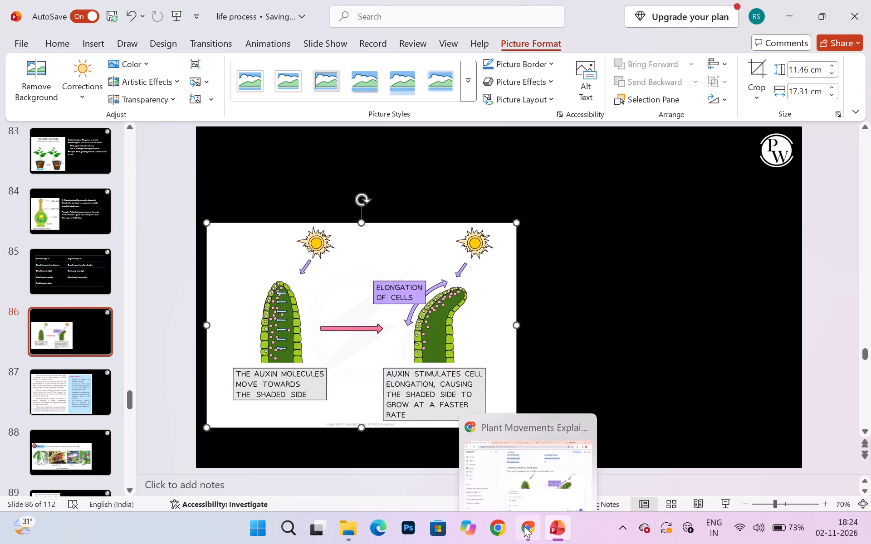
drag(301, 184, 533, 193)
key(ctrl+c)
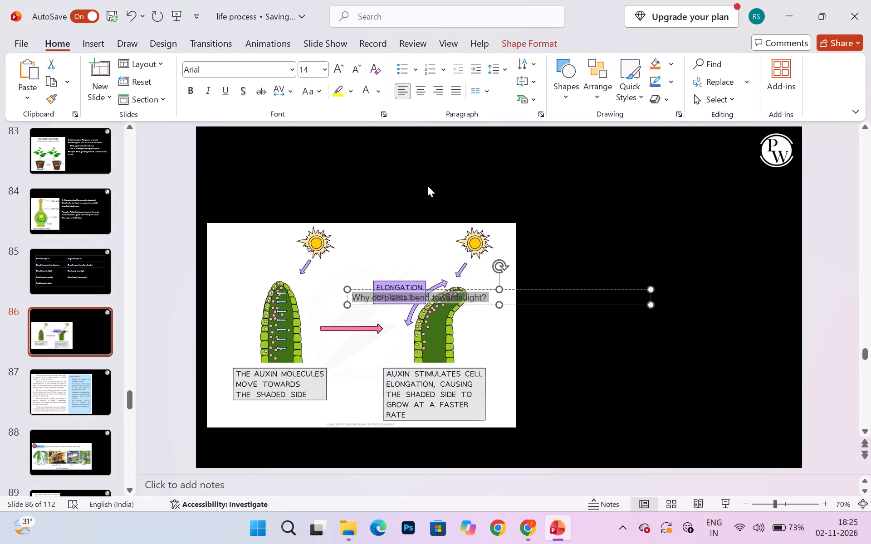
click(379, 89)
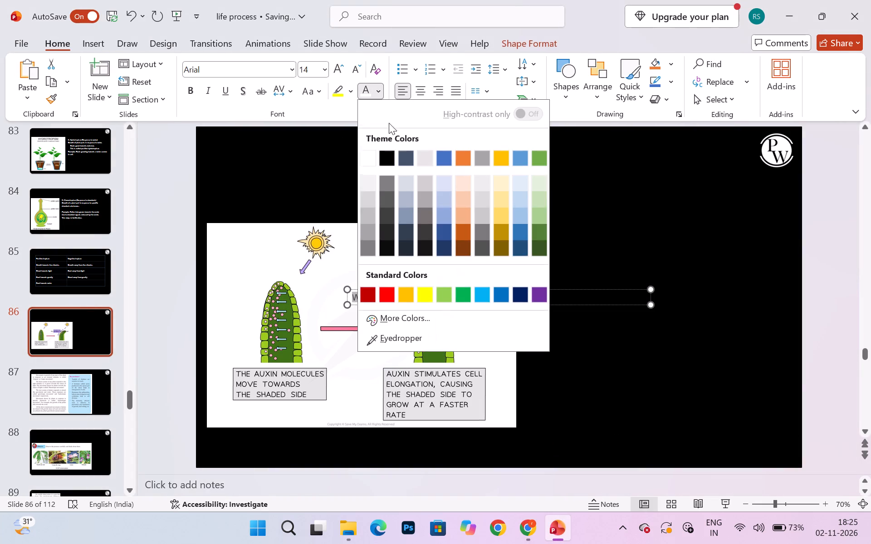
click(372, 161)
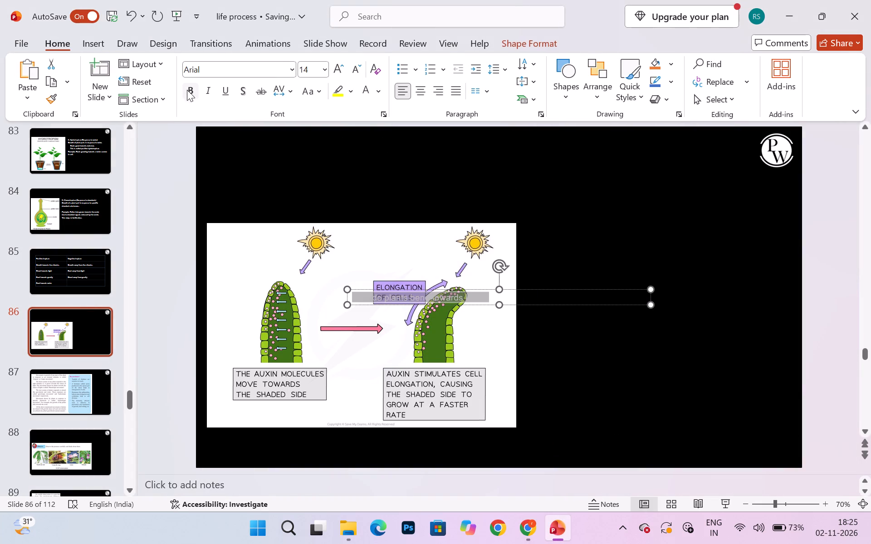
click(187, 85)
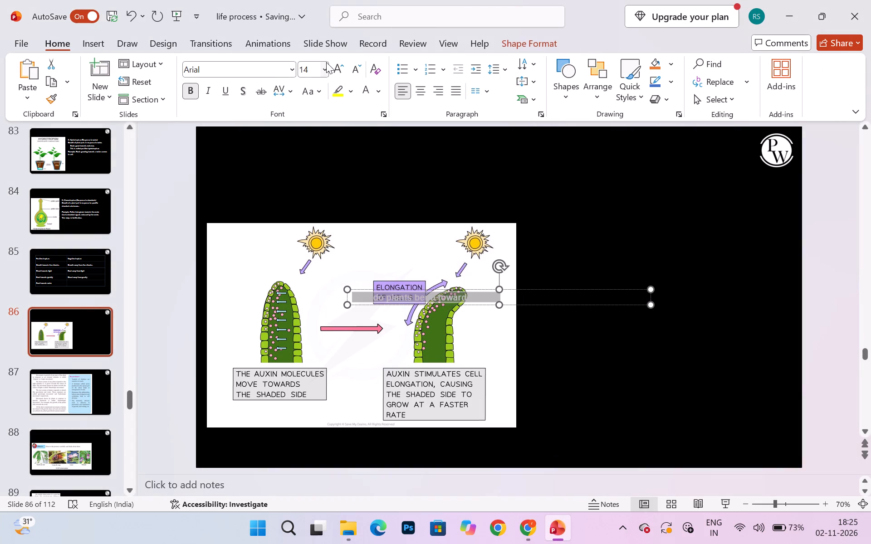
click(326, 62)
click(316, 256)
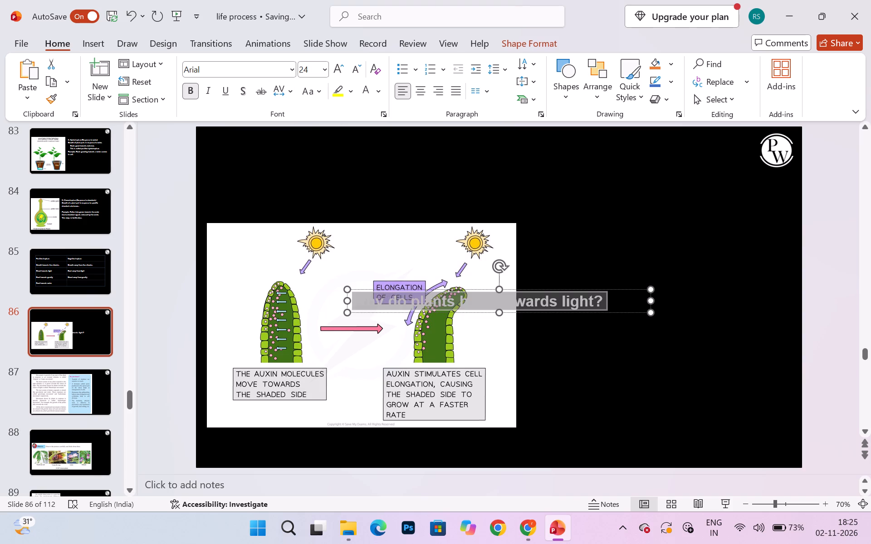
drag(391, 290, 396, 172)
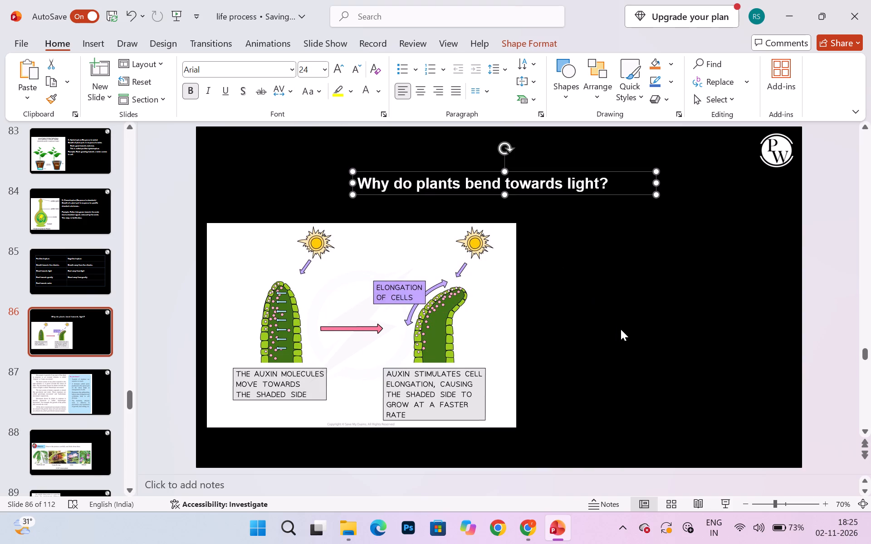
click(621, 329)
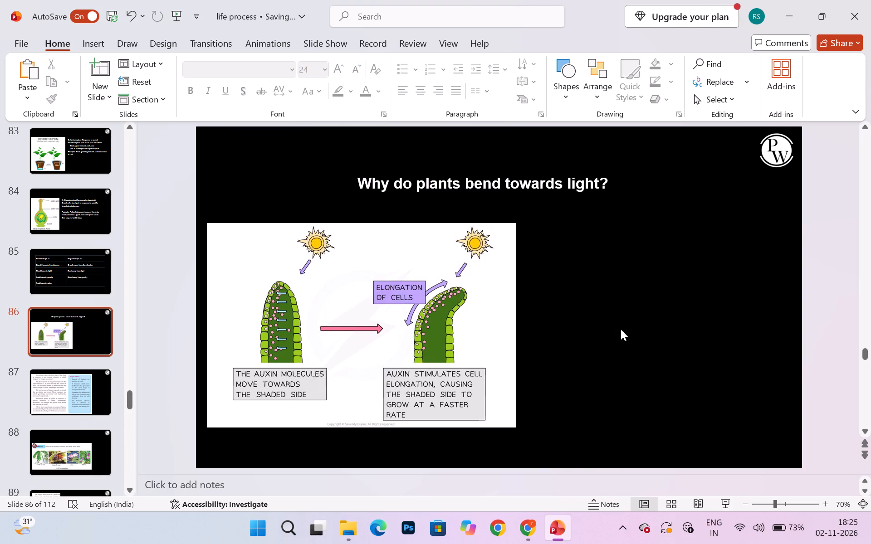